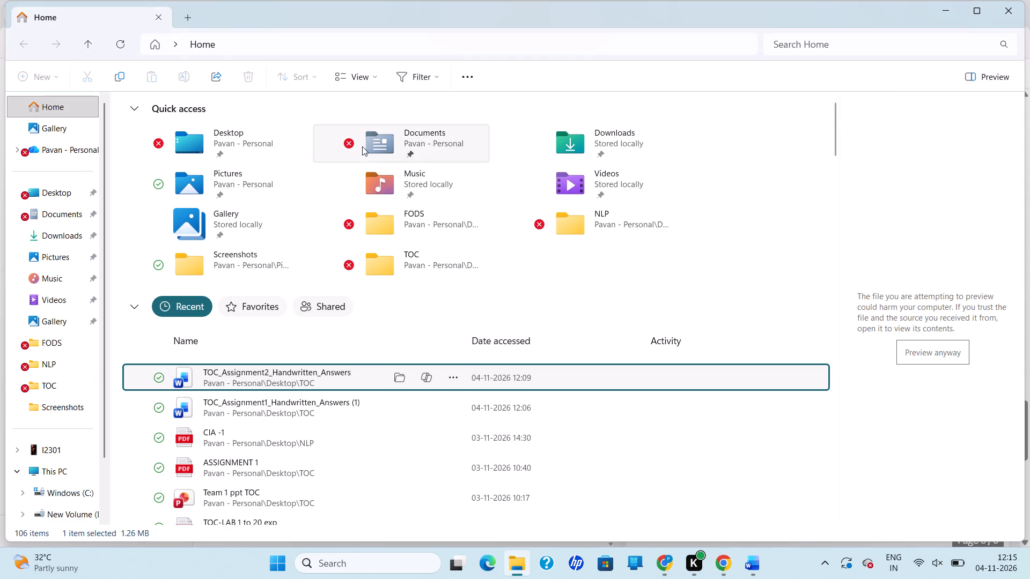
left_click(56, 231)
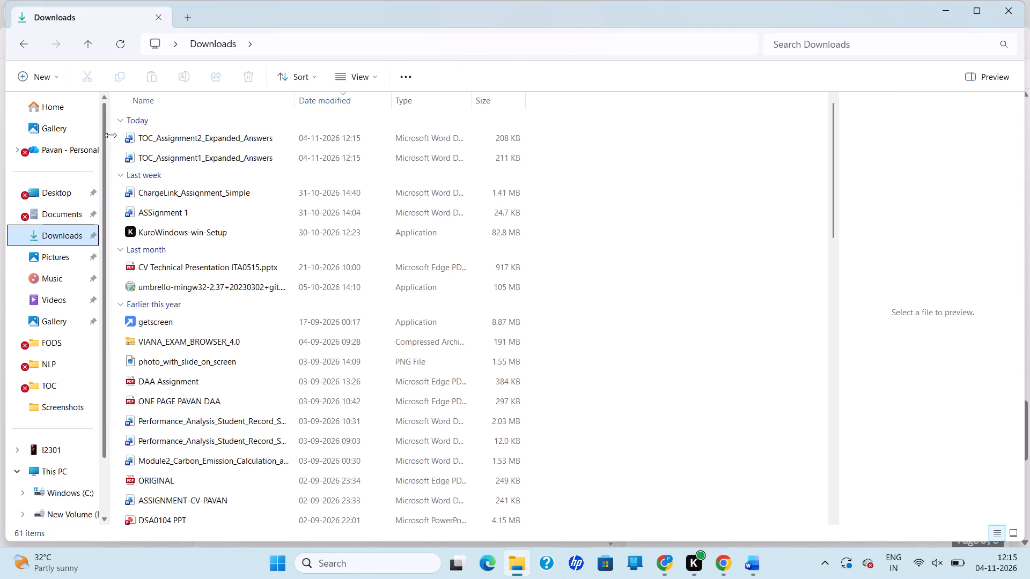
left_click_drag(120, 133, 200, 158)
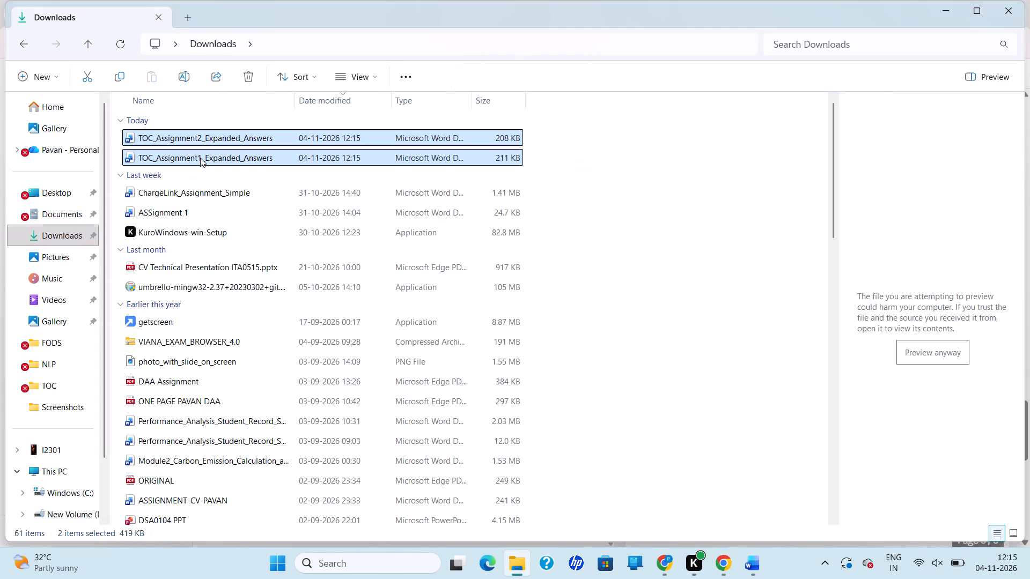
key("ctrl+c")
key("ctrl+c")
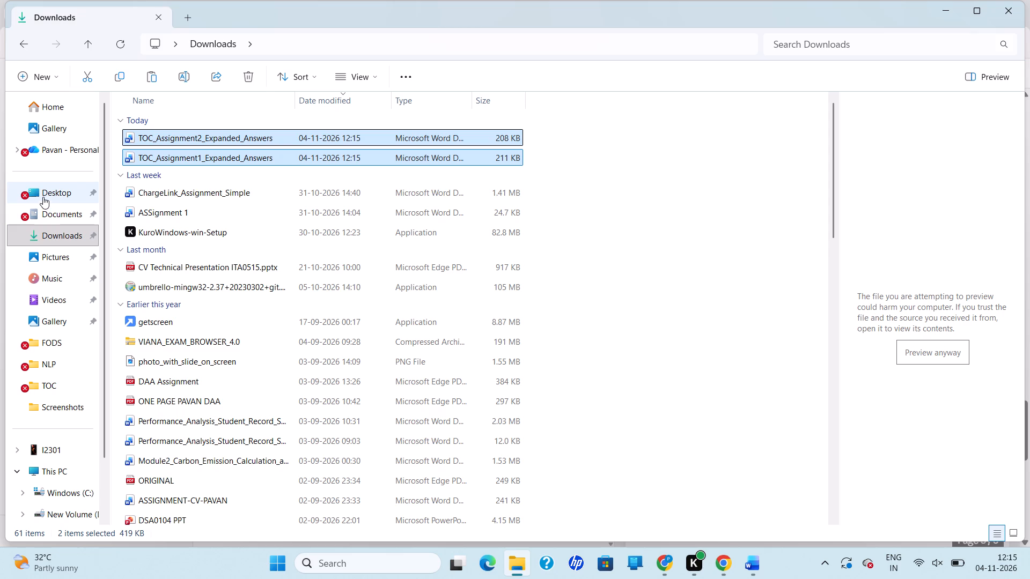
left_click(43, 197)
double_click(170, 279)
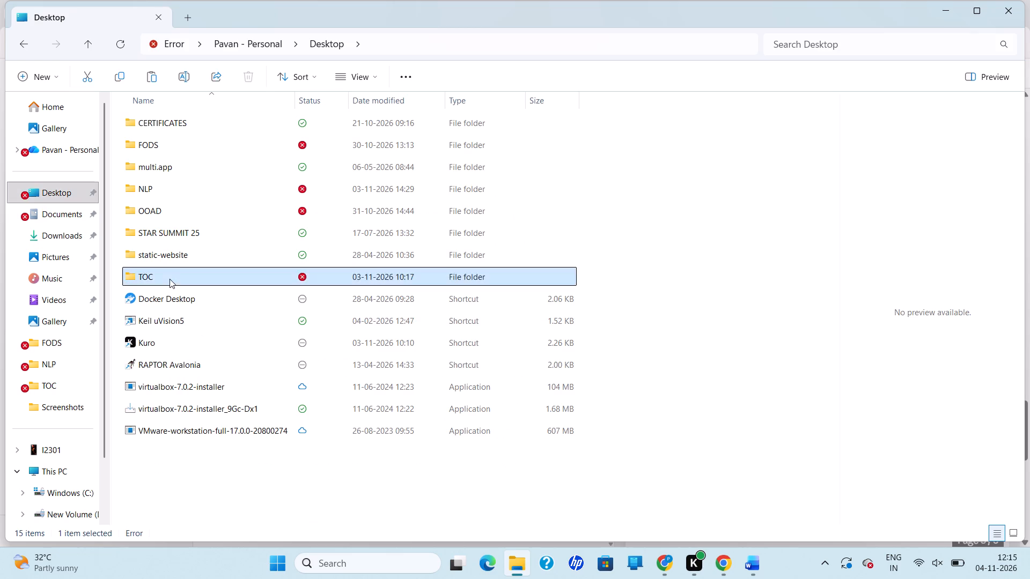
left_click(182, 382)
key("ctrl+v")
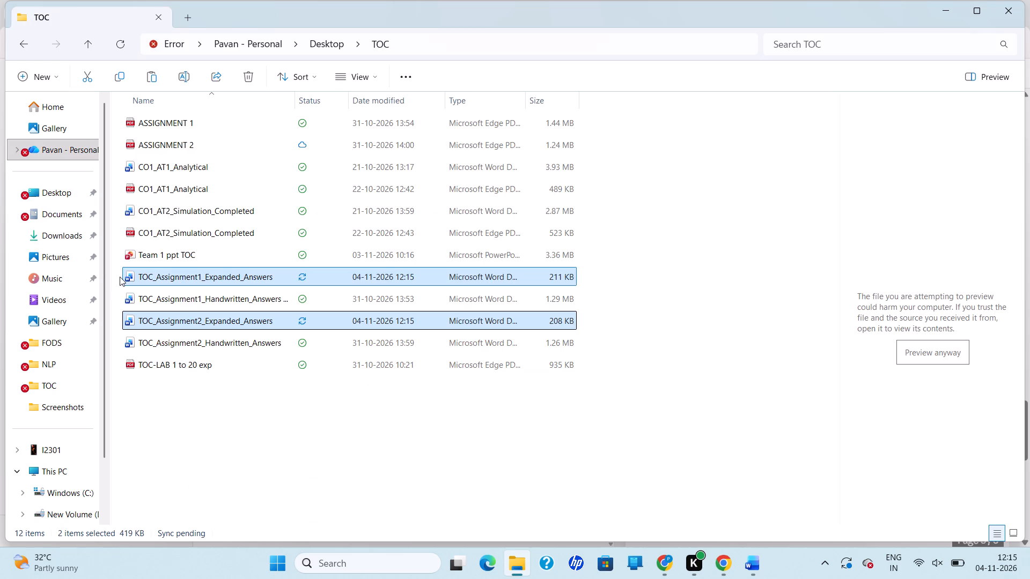
Go back to the Desktop folder, move the Docker Desktop shortcut into the TOC folder, and reopen TOC.
left_click_drag(120, 276, 171, 298)
key("BackSpace")
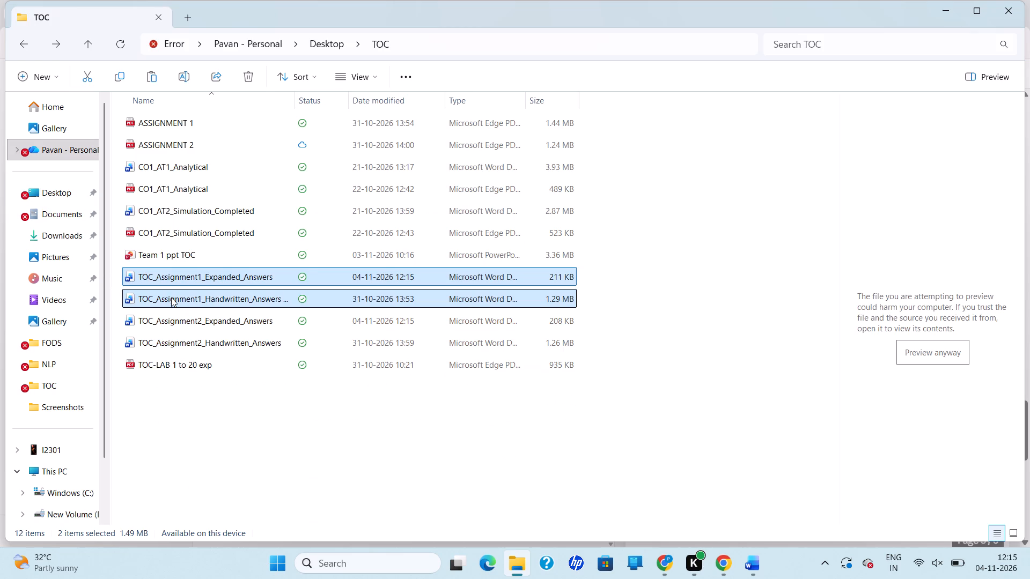
left_click_drag(171, 298, 168, 275)
double_click(168, 275)
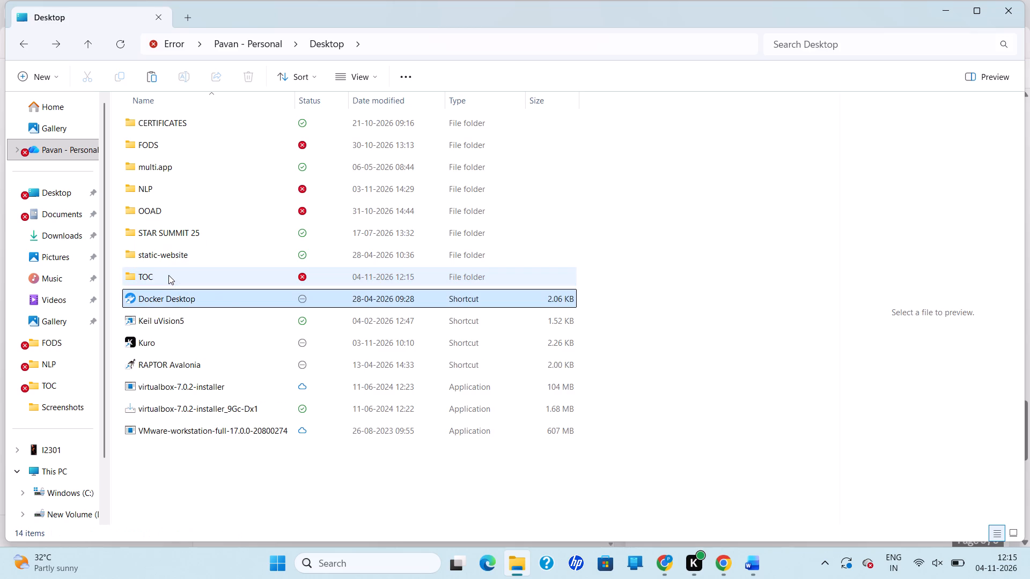
double_click(168, 275)
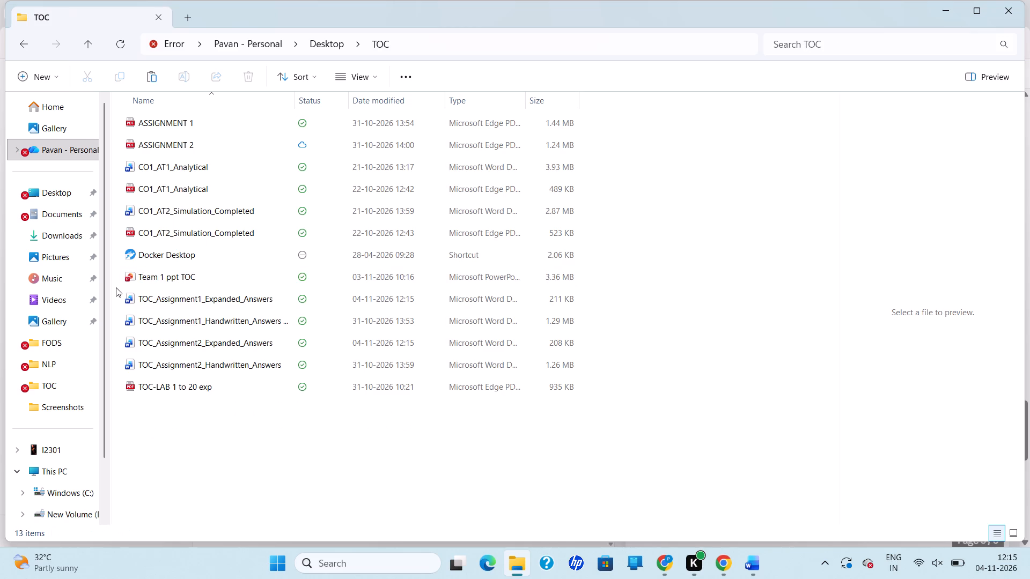
Delete TOC_Assignment1_Expanded_Answers and the Assignment 1 handwritten answers document from the TOC folder.
left_click_drag(116, 287, 185, 322)
key("Delete")
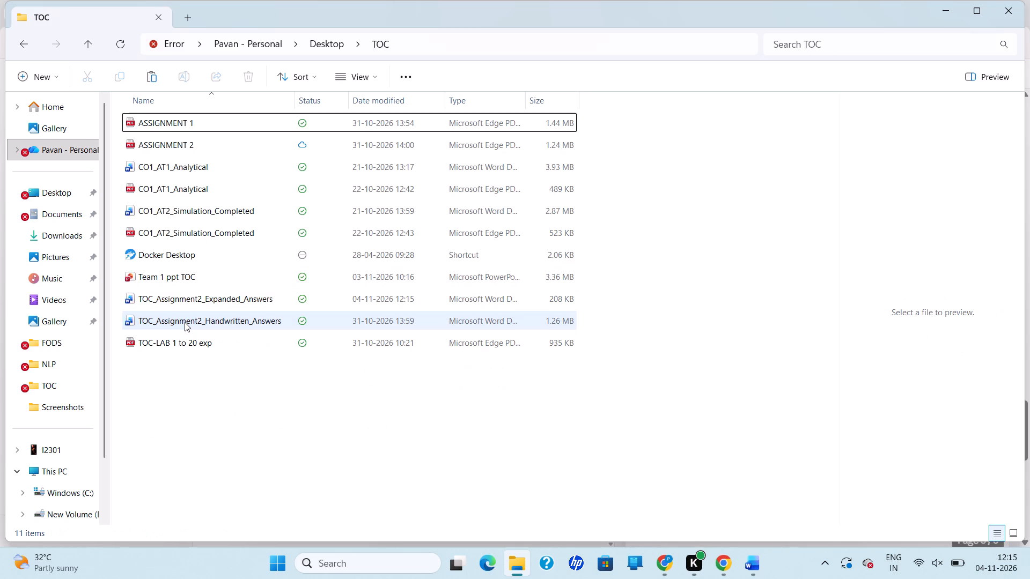
Permanently delete the ASSIGNMENT 1 and ASSIGNMENT 2 PDFs from the TOC folder.
left_click_drag(119, 117, 200, 143)
key("Delete")
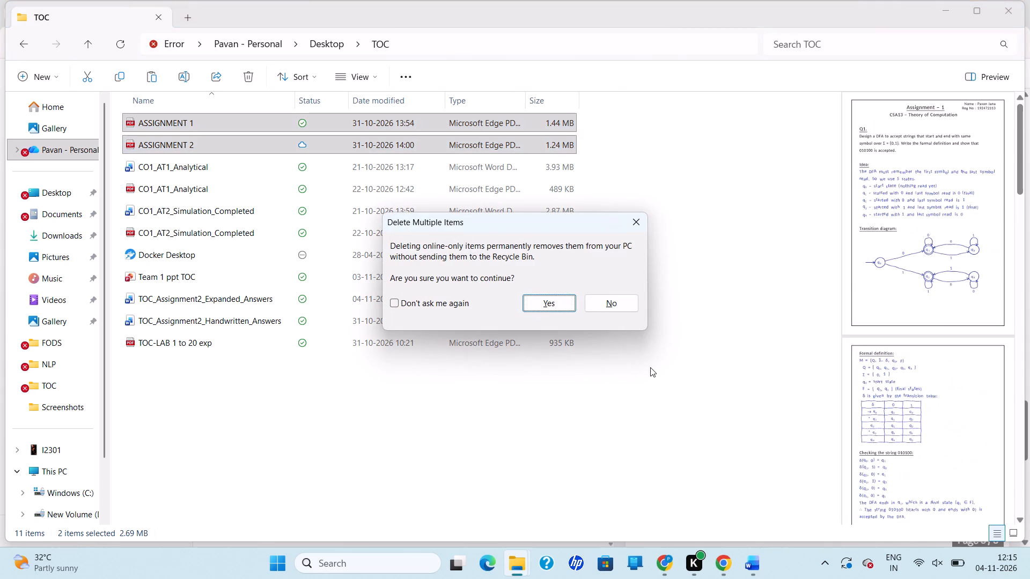
left_click(551, 303)
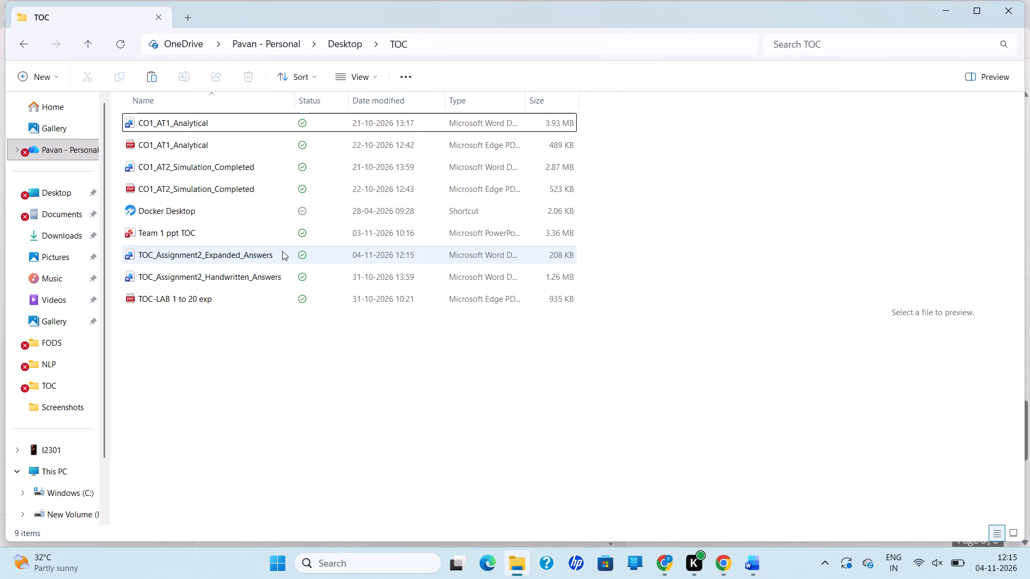
Open TOC_Assignment2_Expanded_Answers in Word and change the font of the entire document to Times New Roman.
double_click(264, 259)
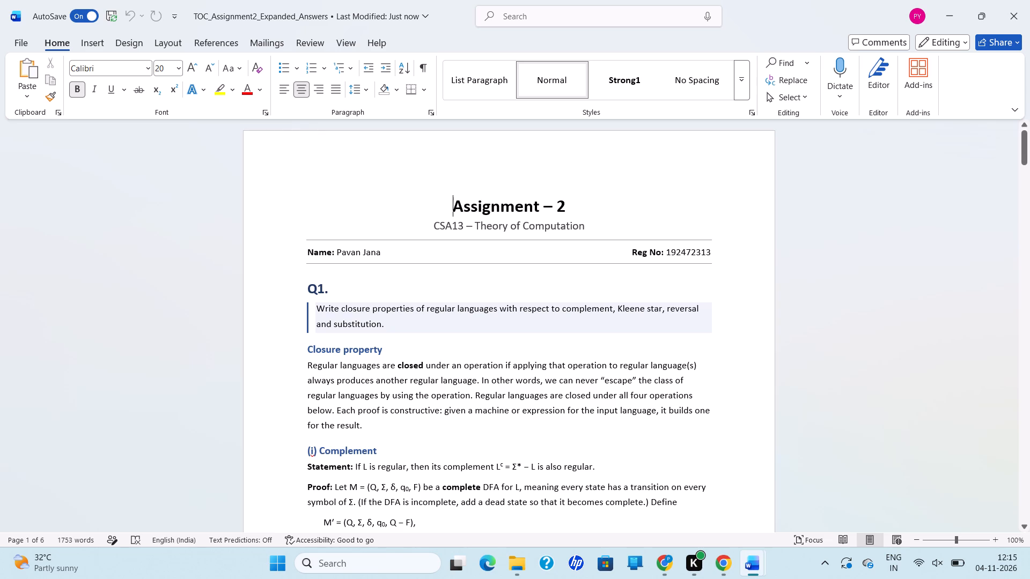
left_click_drag(307, 282, 450, 578)
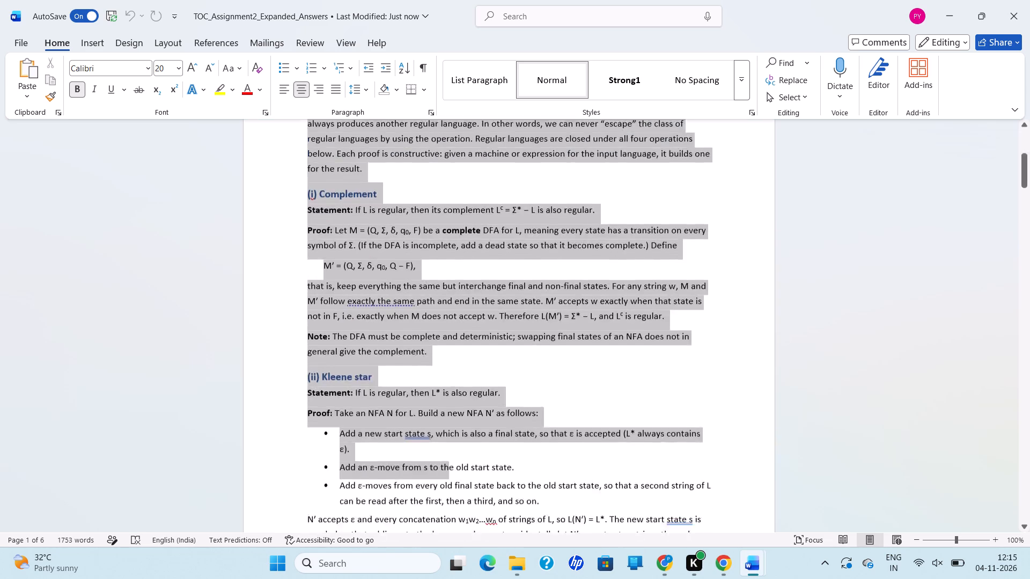
left_click_drag(450, 578, 411, 374)
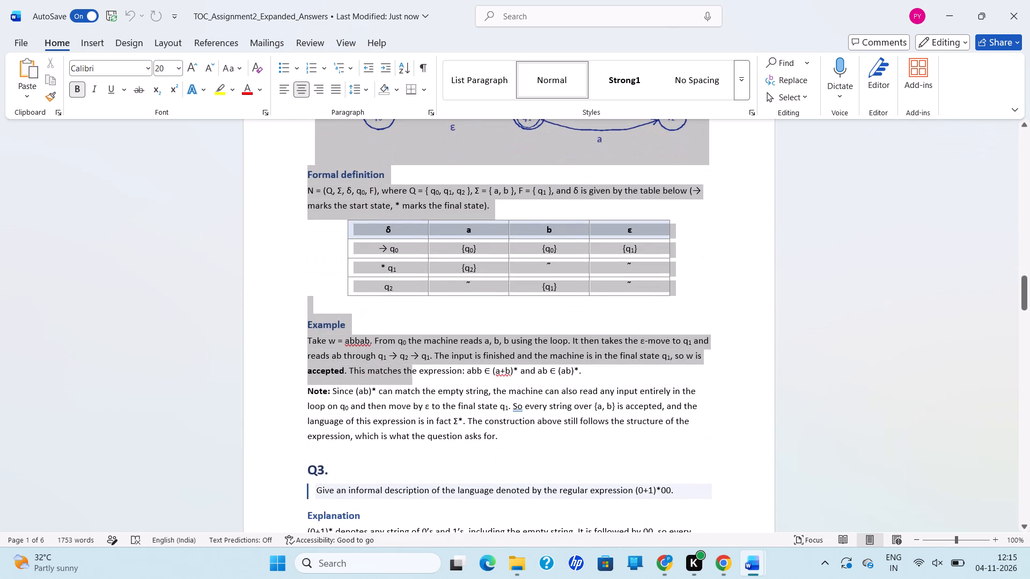
left_click_drag(411, 374, 326, 306)
left_click(326, 306)
key("ctrl+a")
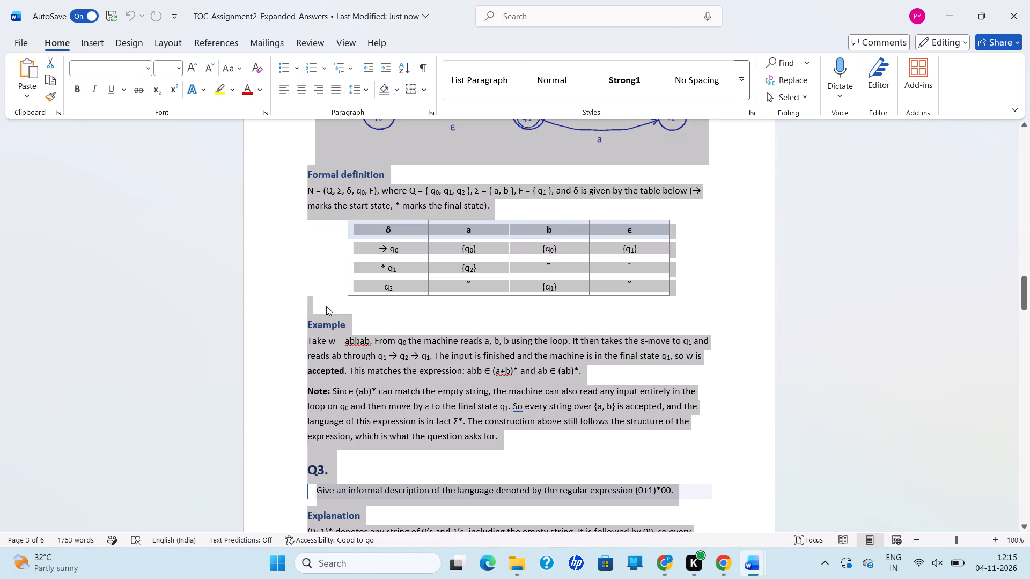
scroll(326, 306, "up", 14)
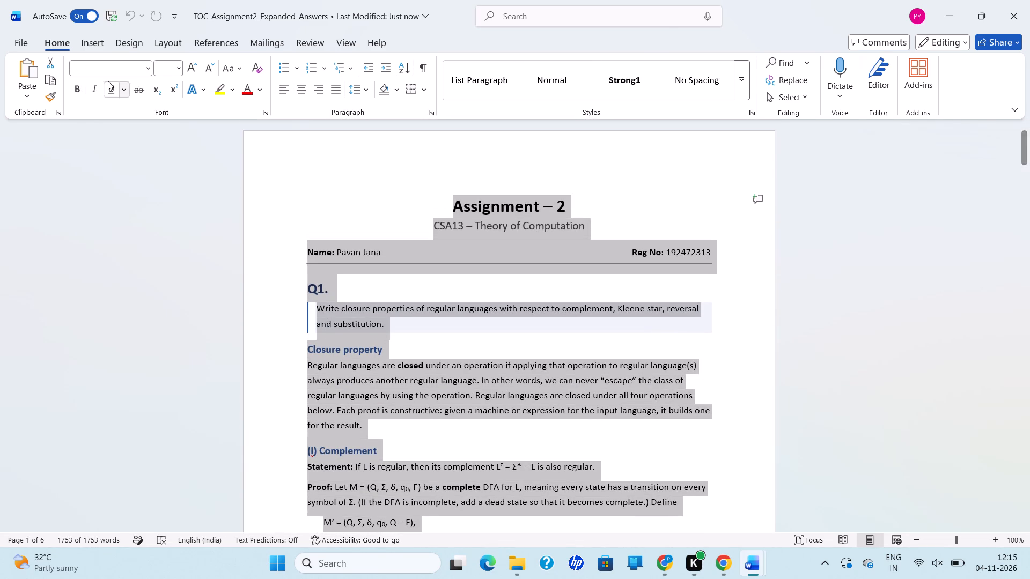
left_click(85, 68)
type("timw")
key("BackSpace")
key("e")
key("Return")
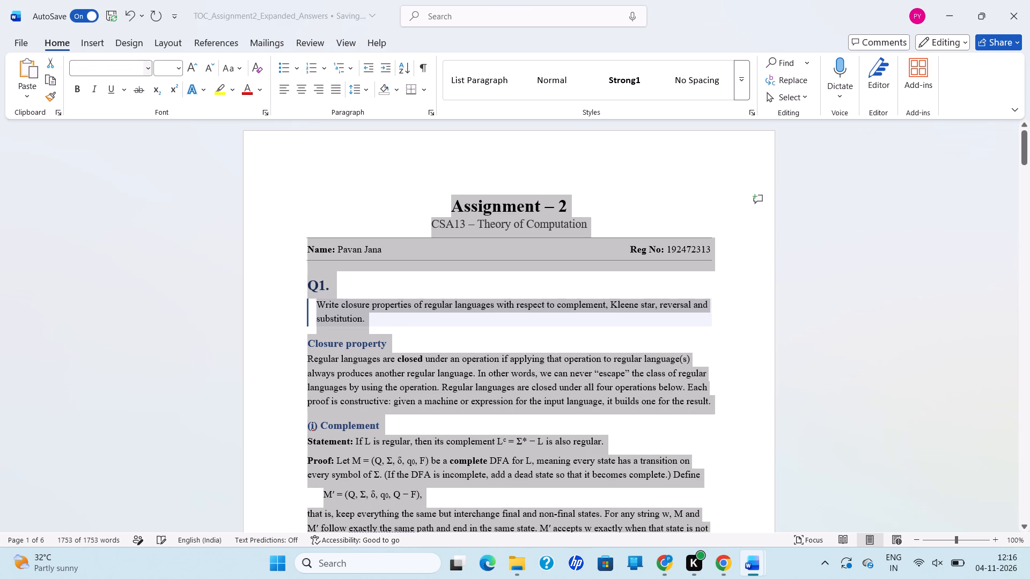
Reapply Times New Roman to the entire document and set its font size to 12.
left_click(169, 62)
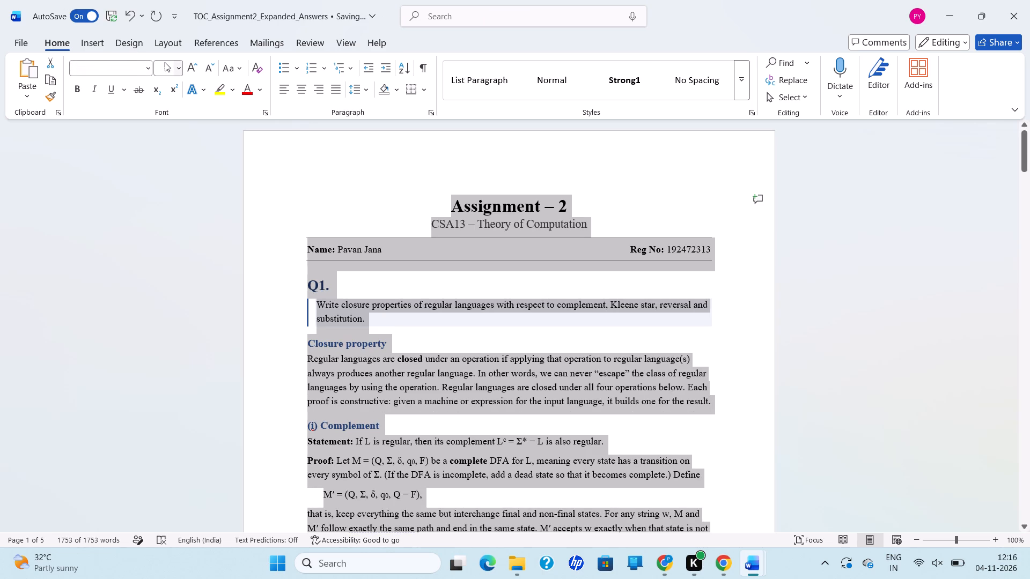
left_click(161, 62)
left_click(160, 69)
type("12\\")
key("Return")
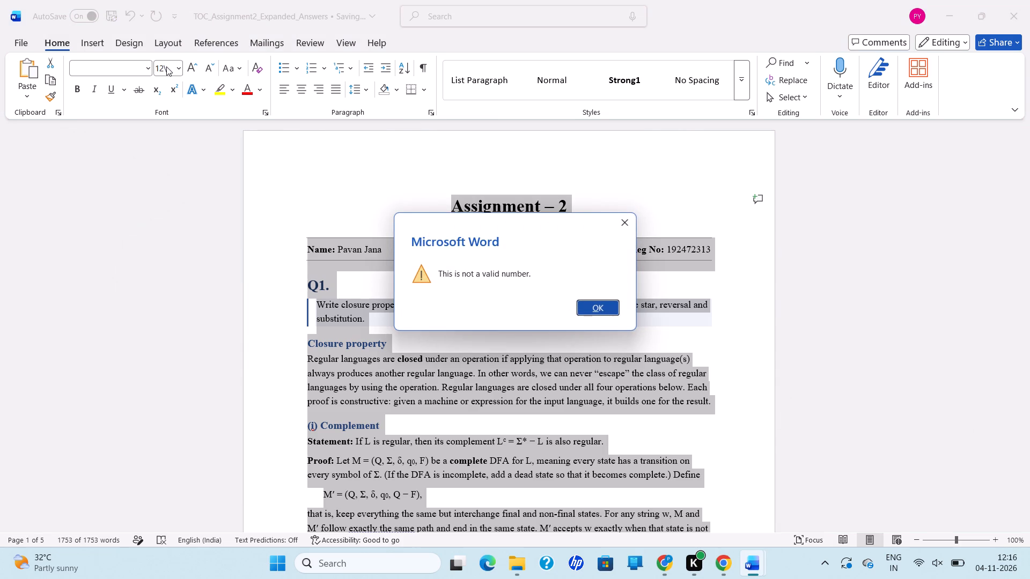
left_click(166, 66)
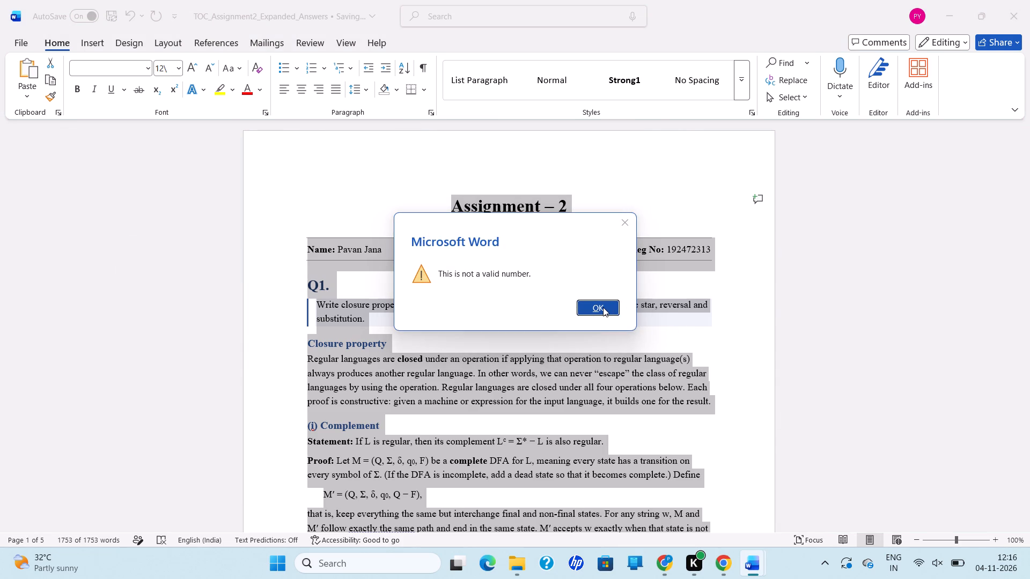
left_click(603, 307)
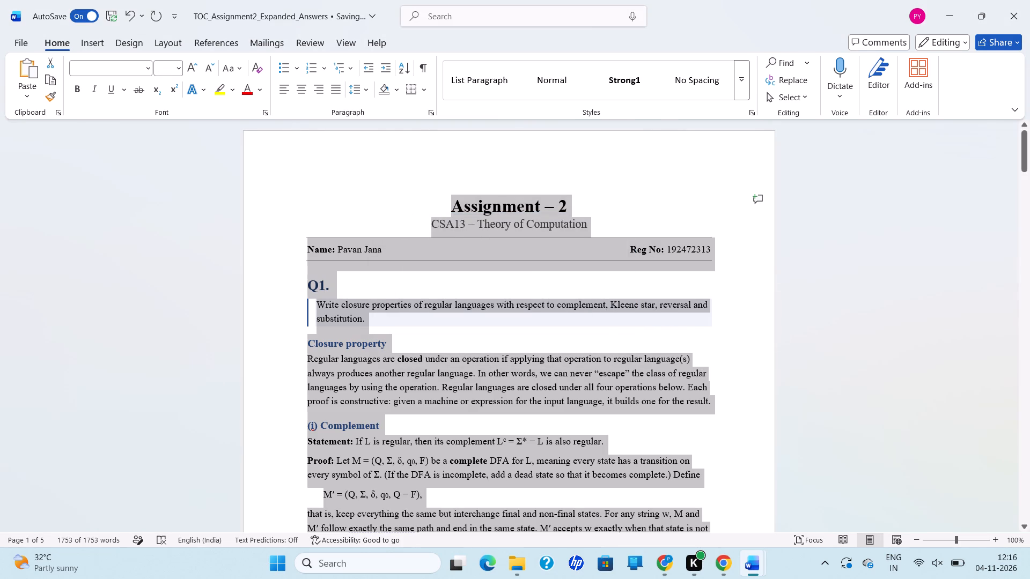
left_click(123, 68)
type("time")
key("Return")
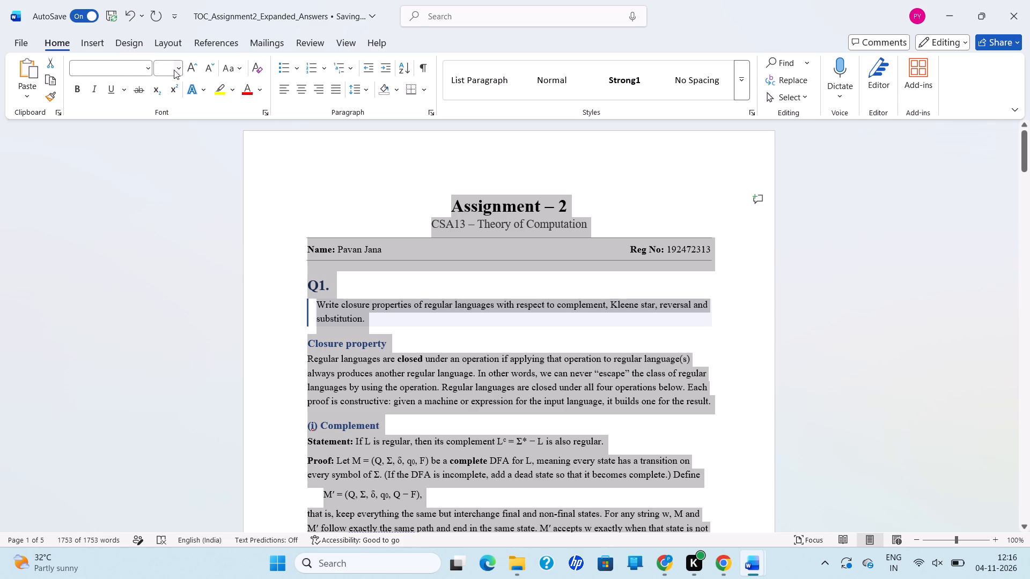
left_click(163, 68)
type("12")
key("Return")
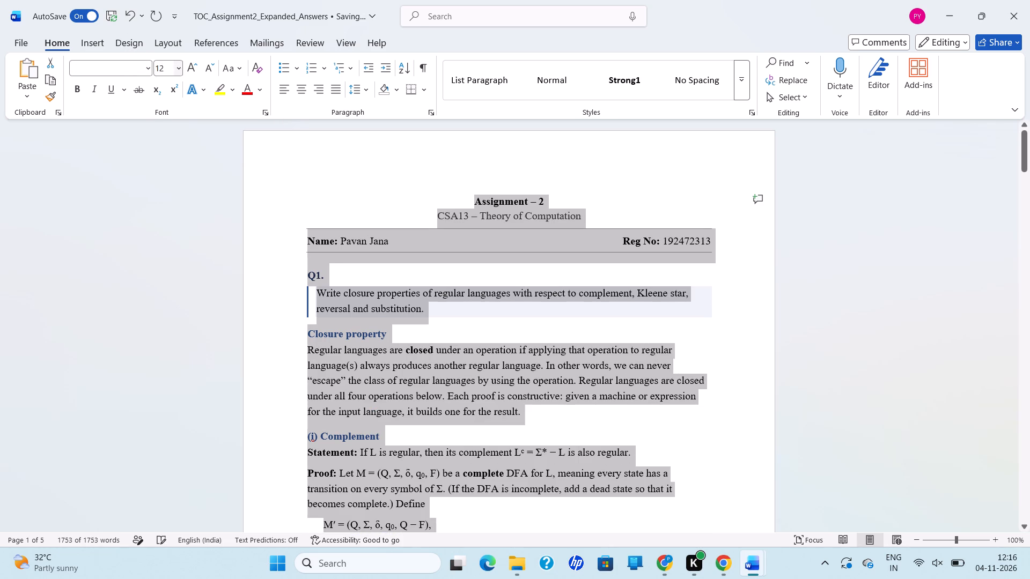
Justify the entire document and set its line spacing to 1.5.
left_click(335, 86)
left_click(369, 91)
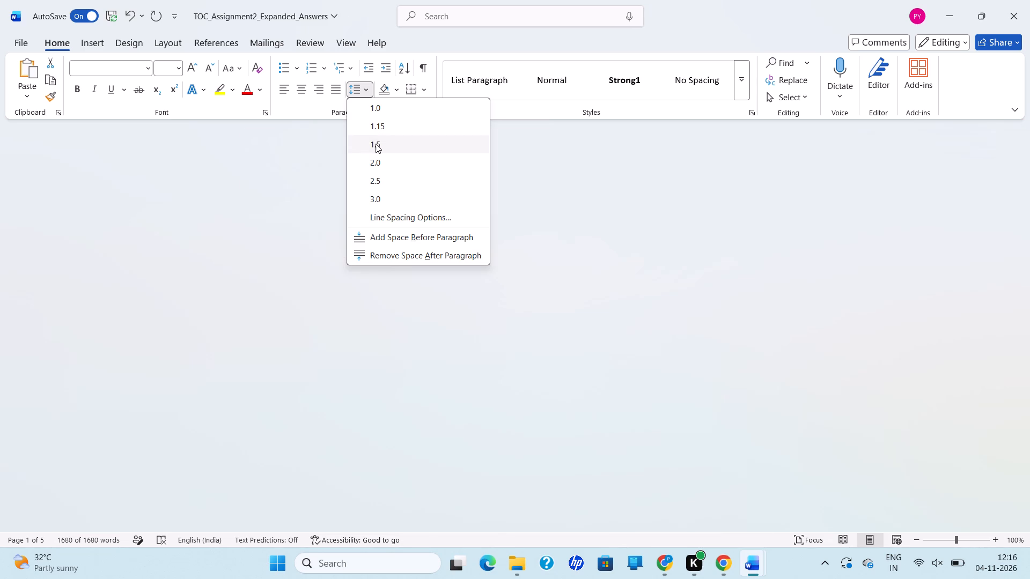
left_click(376, 144)
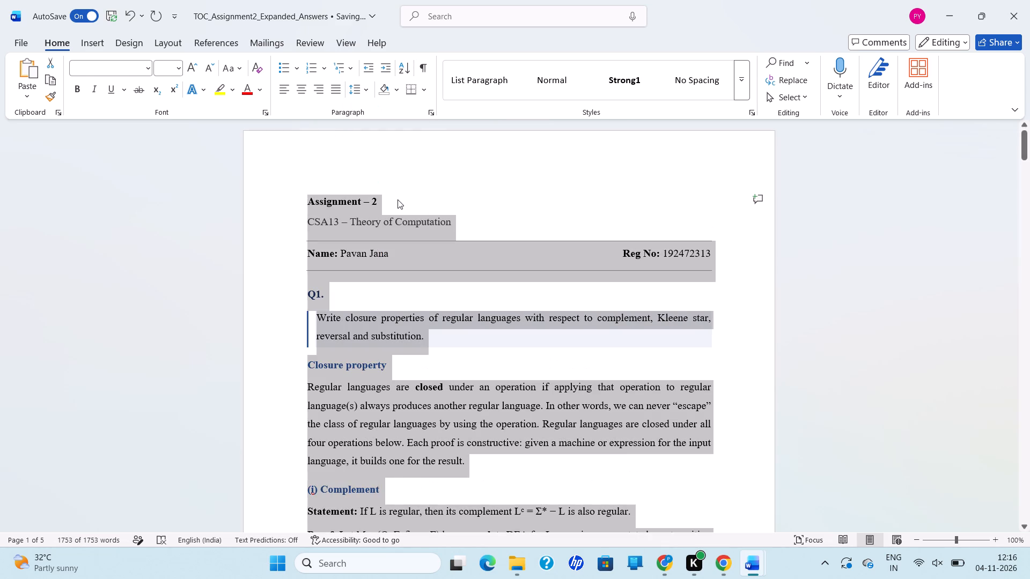
Make the "Assignment – 2" and "CSA13 – Theory of Computation" title lines bold, centred and size 14.
left_click(398, 199)
left_click_drag(465, 220, 338, 199)
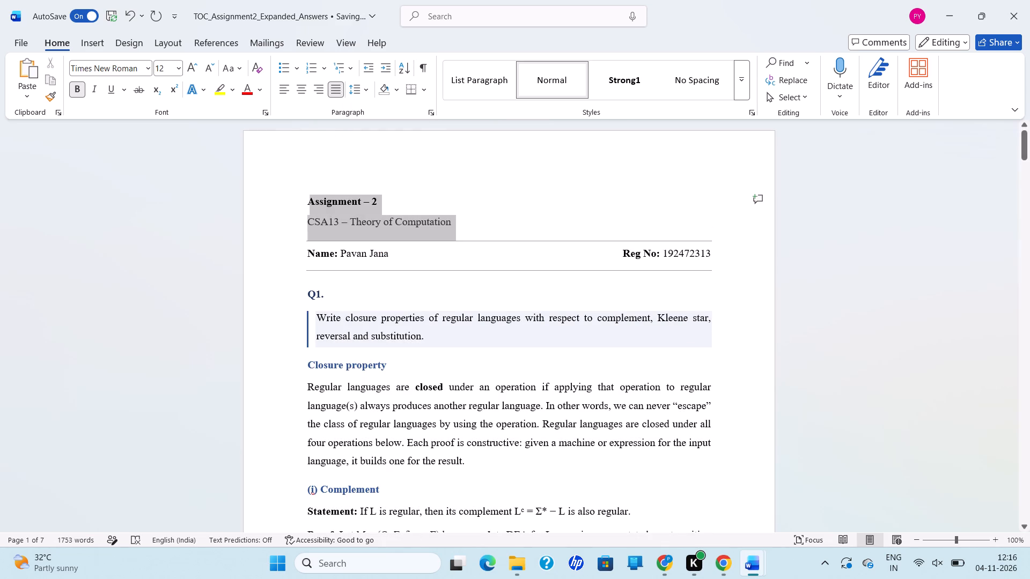
left_click_drag(338, 199, 325, 194)
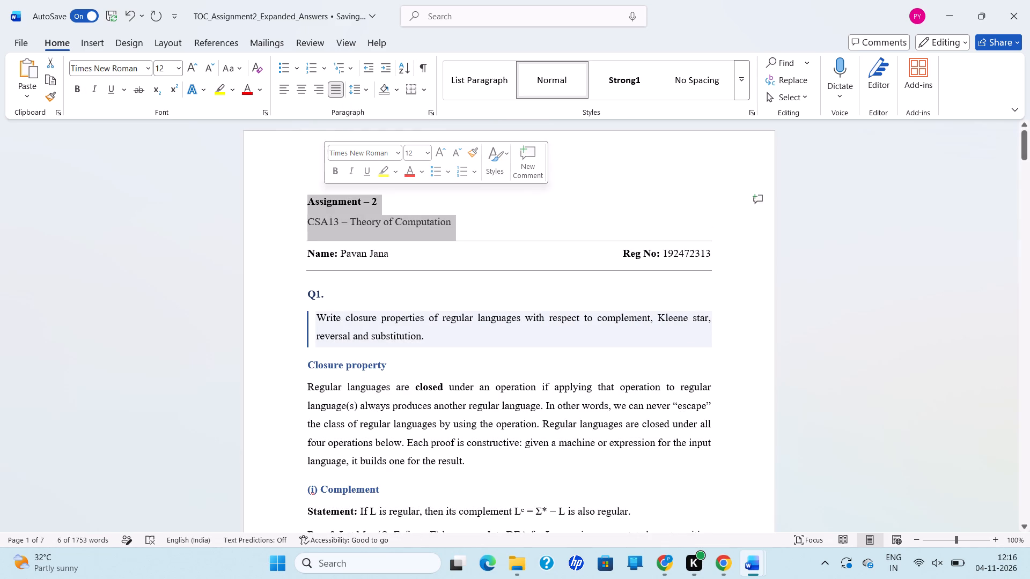
left_click(333, 165)
left_click(333, 165)
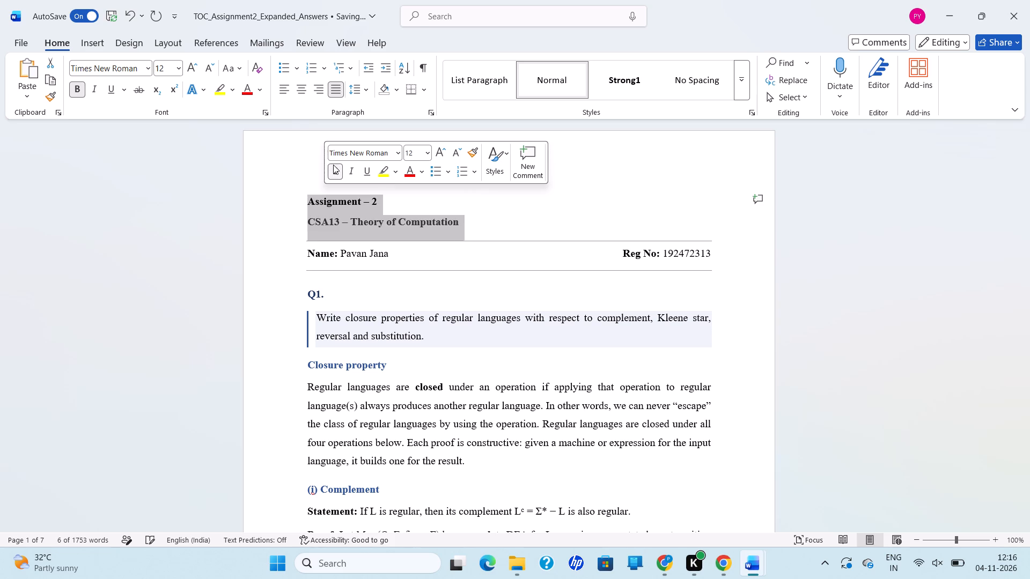
left_click(300, 92)
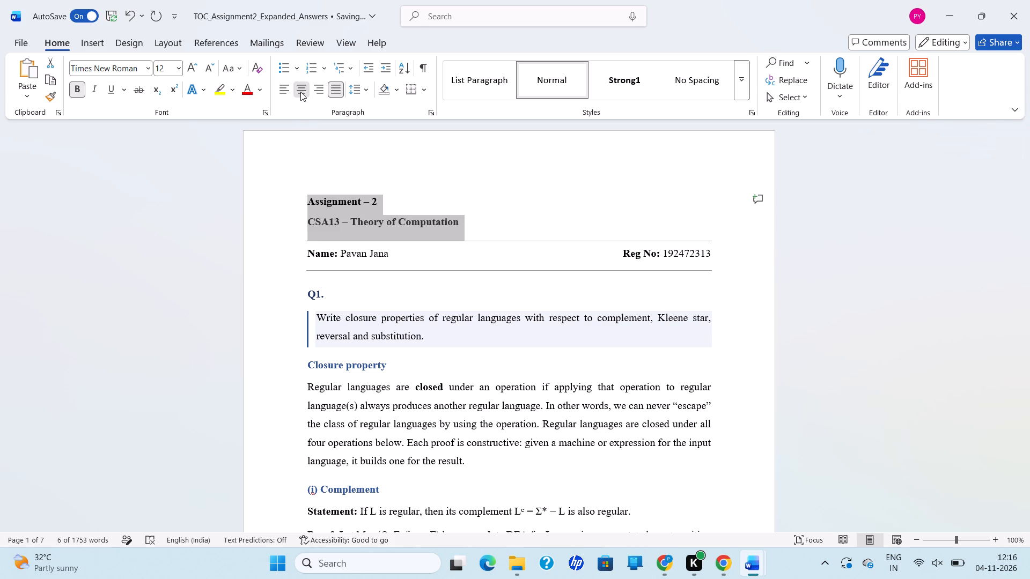
left_click(190, 69)
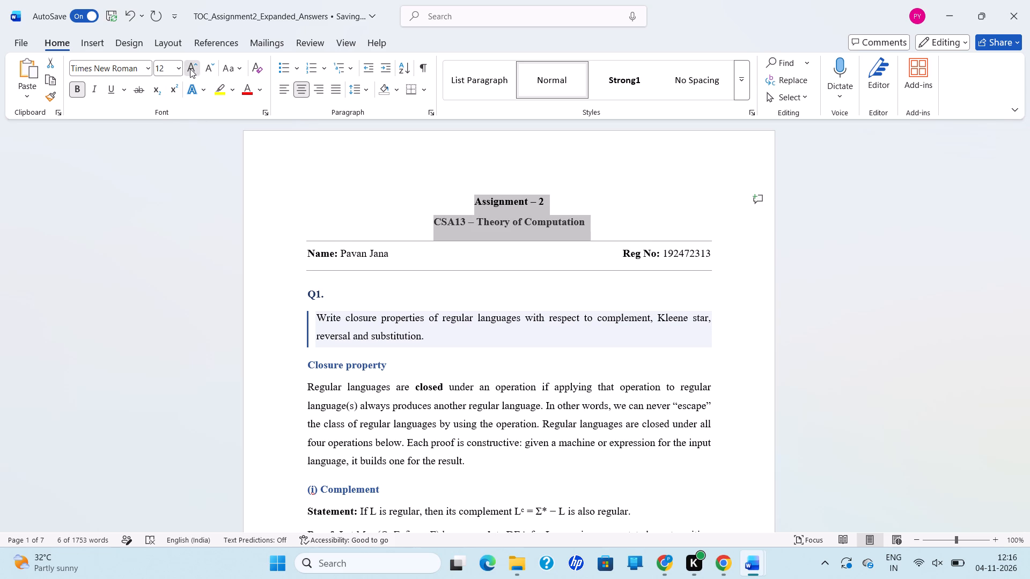
Make the whole Name and Reg No line bold and enlarge it to size 14.
left_click(314, 250)
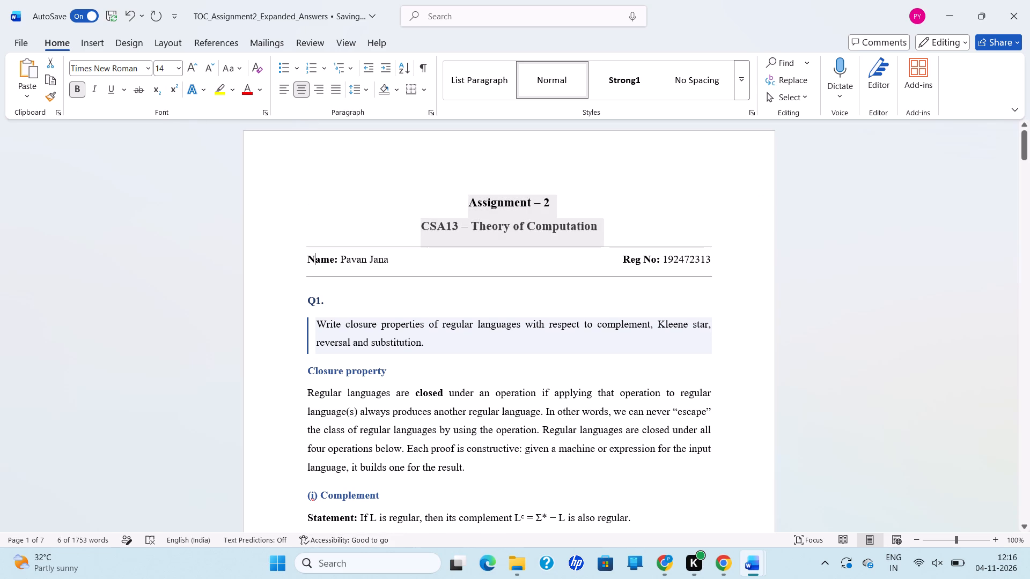
left_click_drag(308, 250, 707, 264)
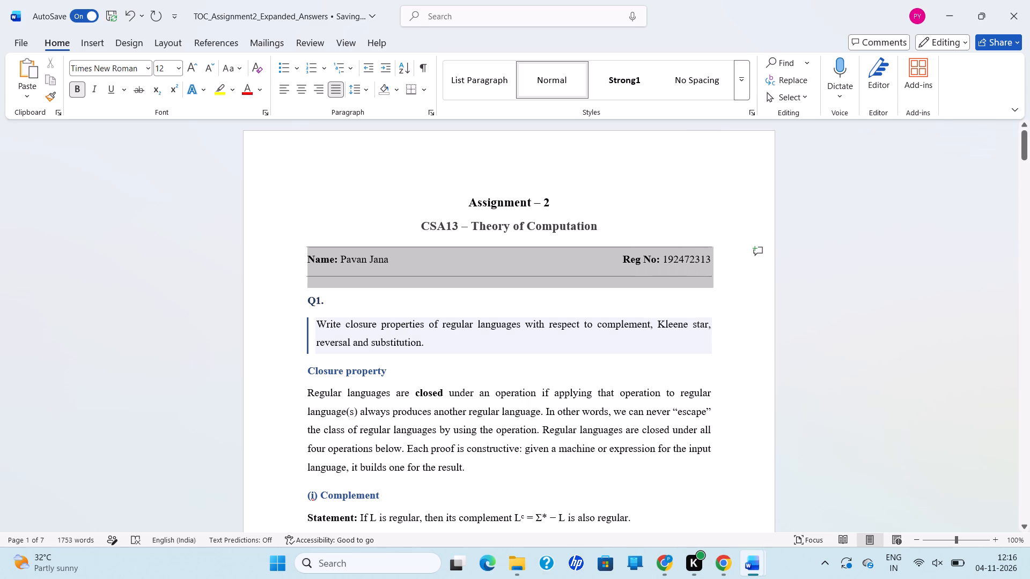
left_click_drag(707, 264, 714, 265)
left_click(721, 243)
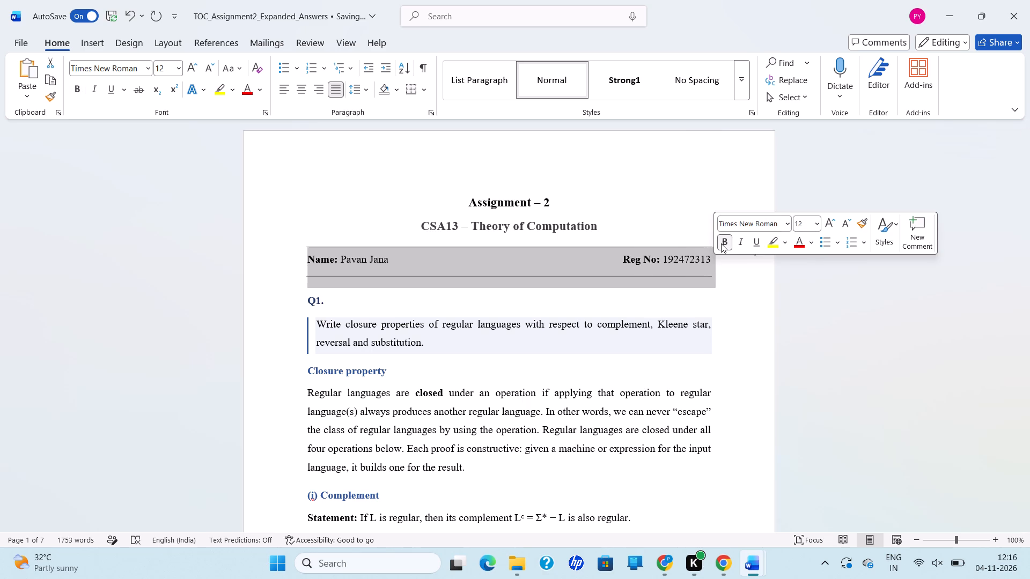
left_click(721, 243)
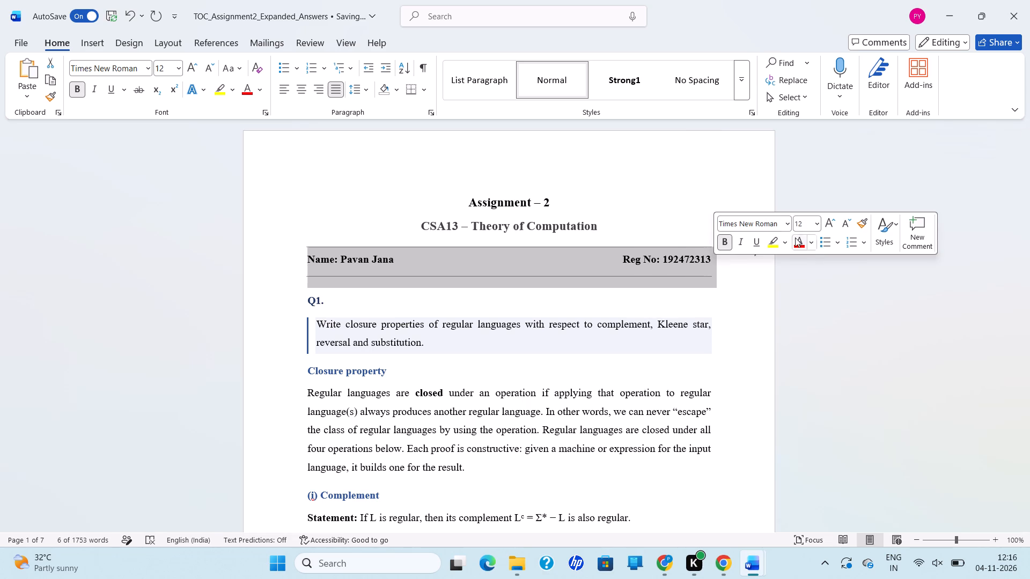
left_click(830, 228)
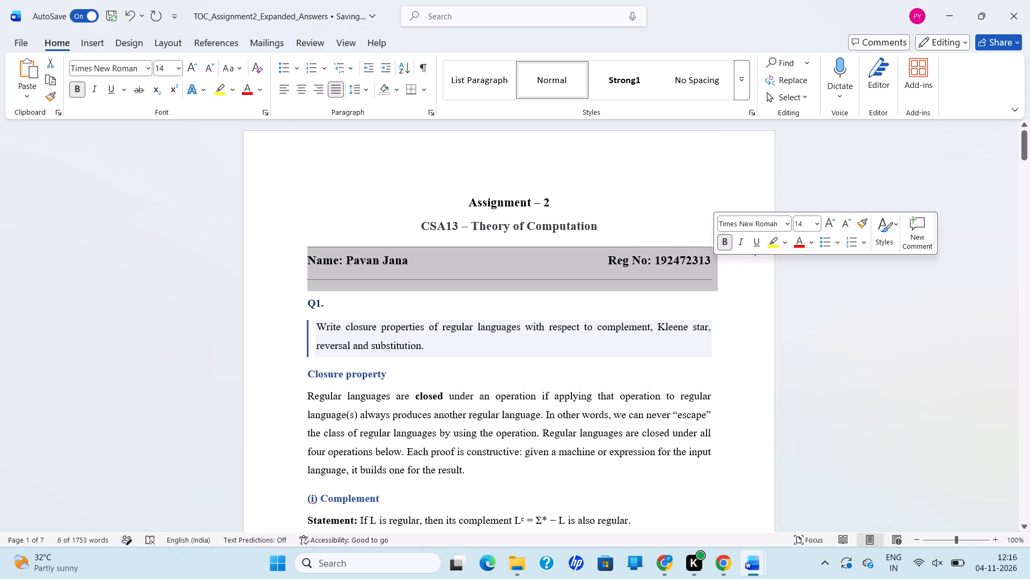
Make the Q1 heading and its question about closure properties of regular languages bold.
left_click(460, 345)
left_click_drag(460, 345, 285, 303)
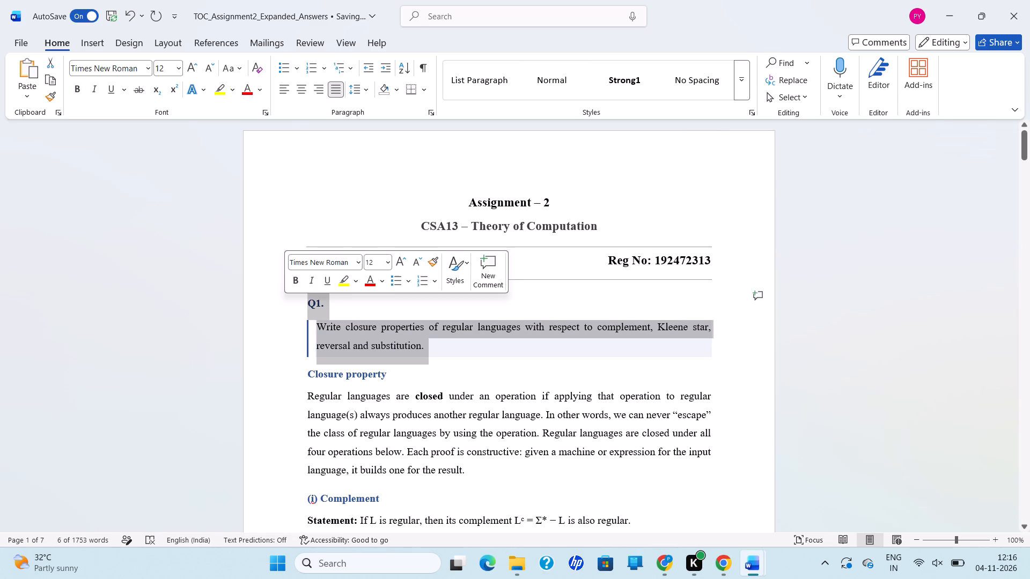
left_click(296, 282)
left_click(294, 281)
Set the "Closure property" heading's font colour to Automatic black and its size to 14.
left_click(446, 374)
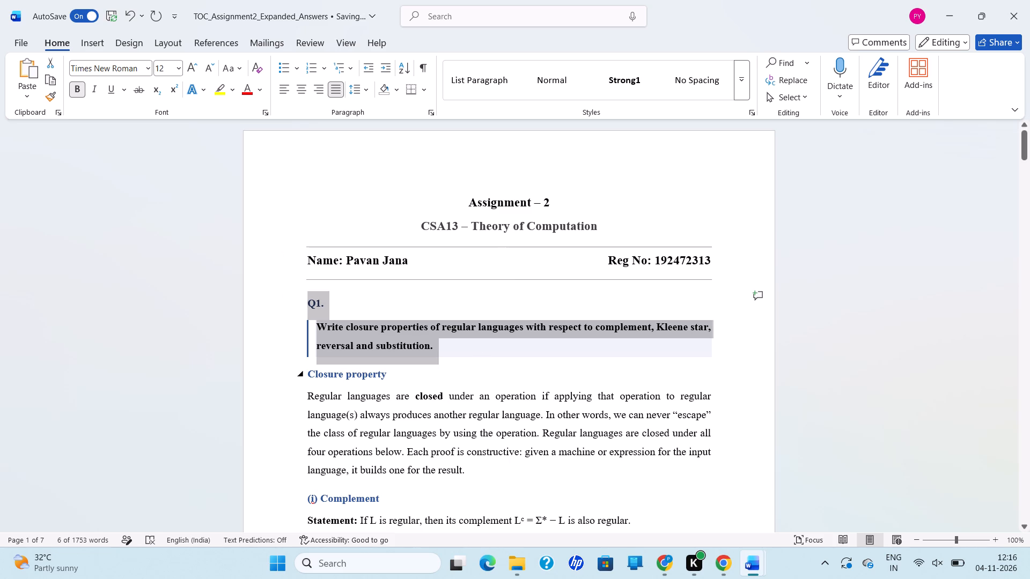
scroll(446, 374, "down", 1)
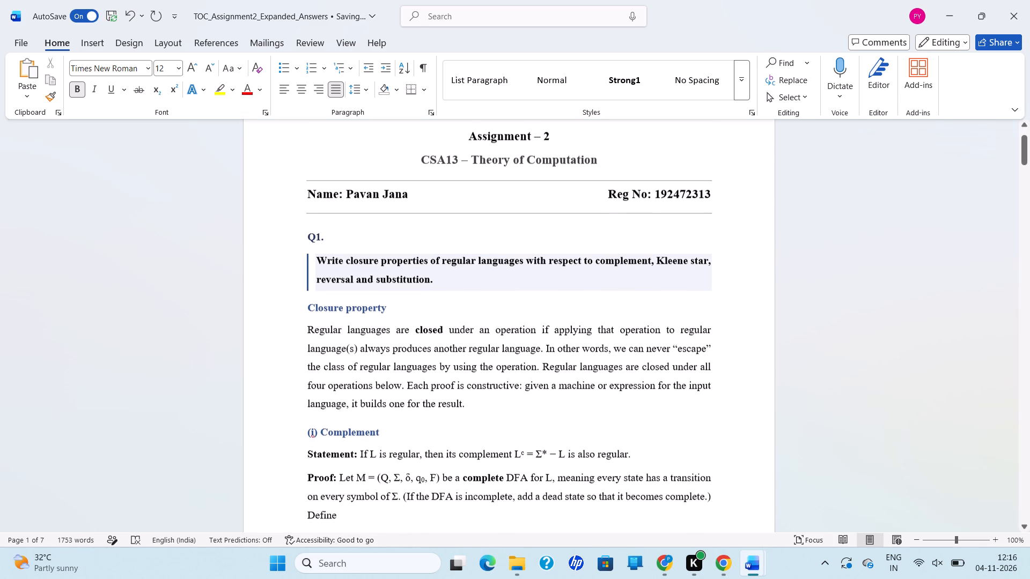
scroll(446, 374, "down", 2)
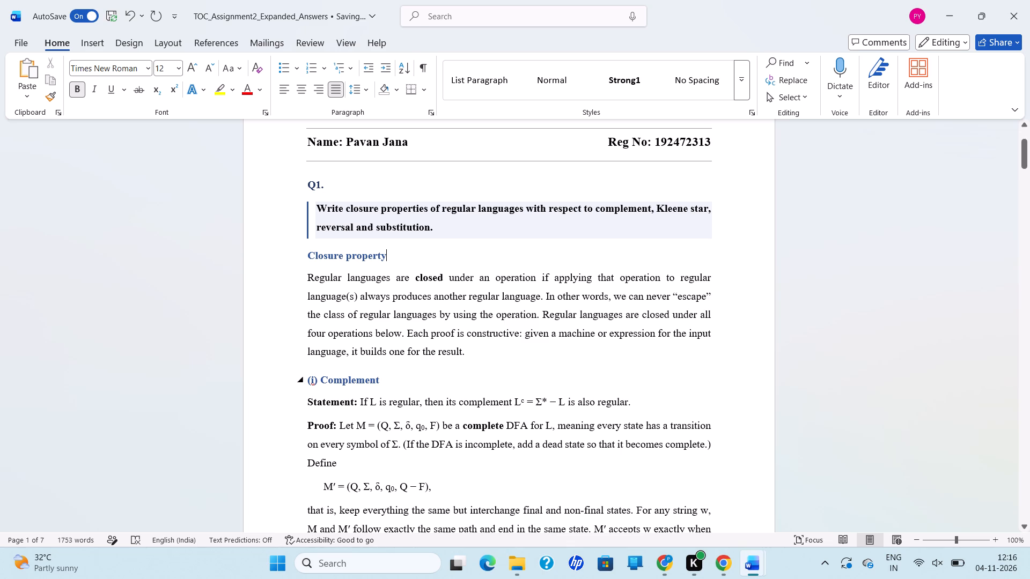
left_click_drag(403, 260, 340, 263)
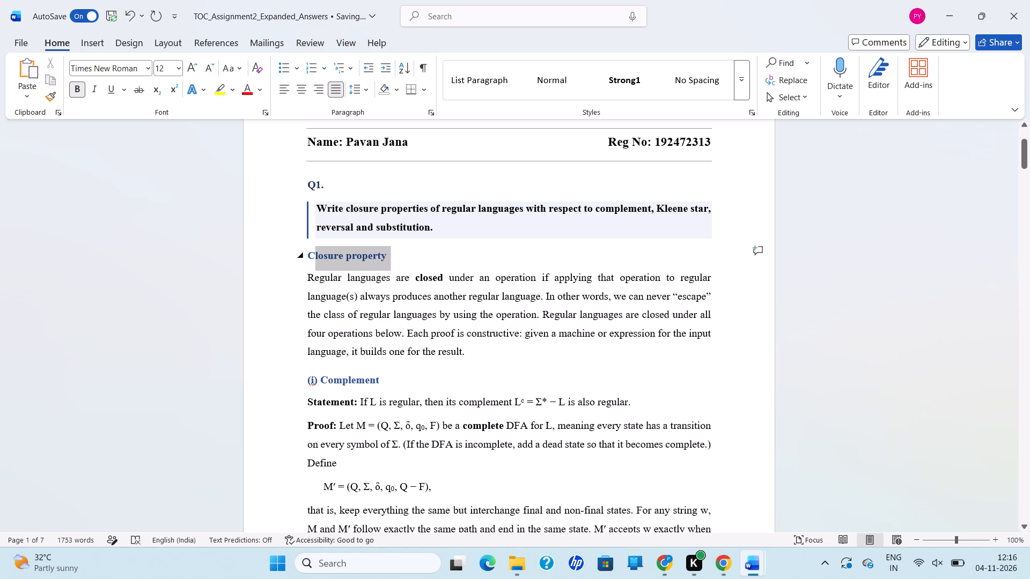
left_click_drag(340, 263, 323, 266)
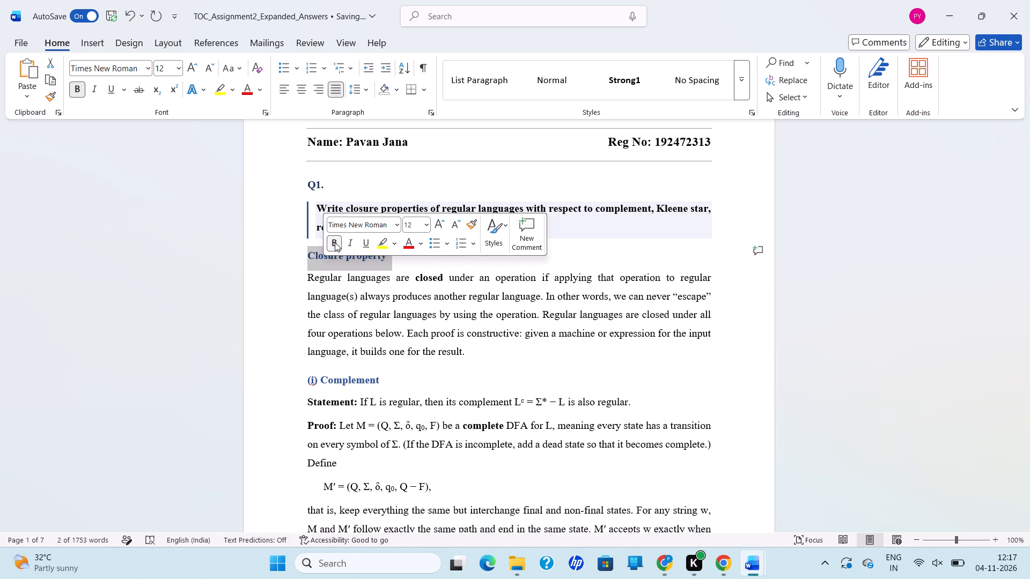
left_click(256, 86)
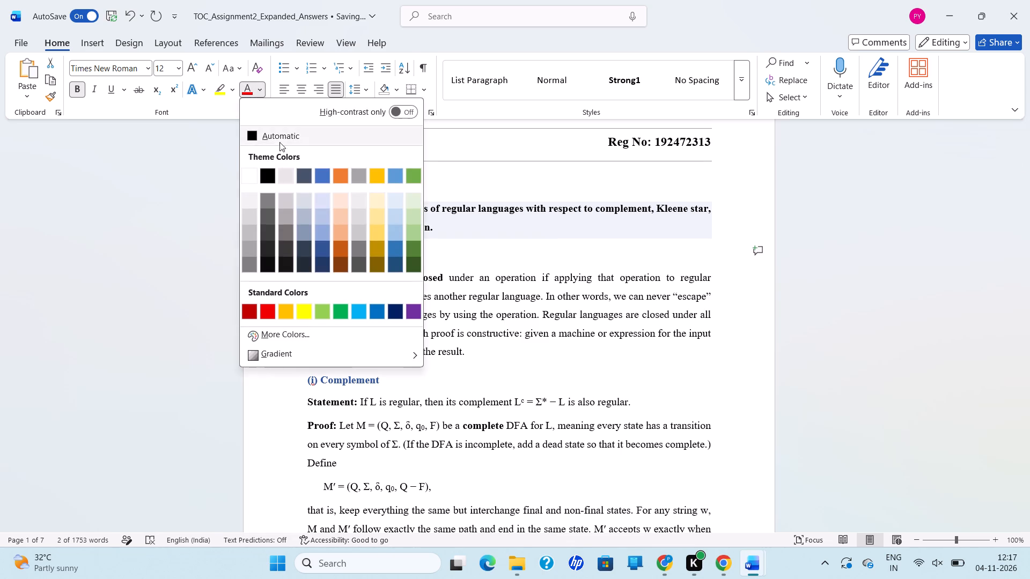
left_click(255, 134)
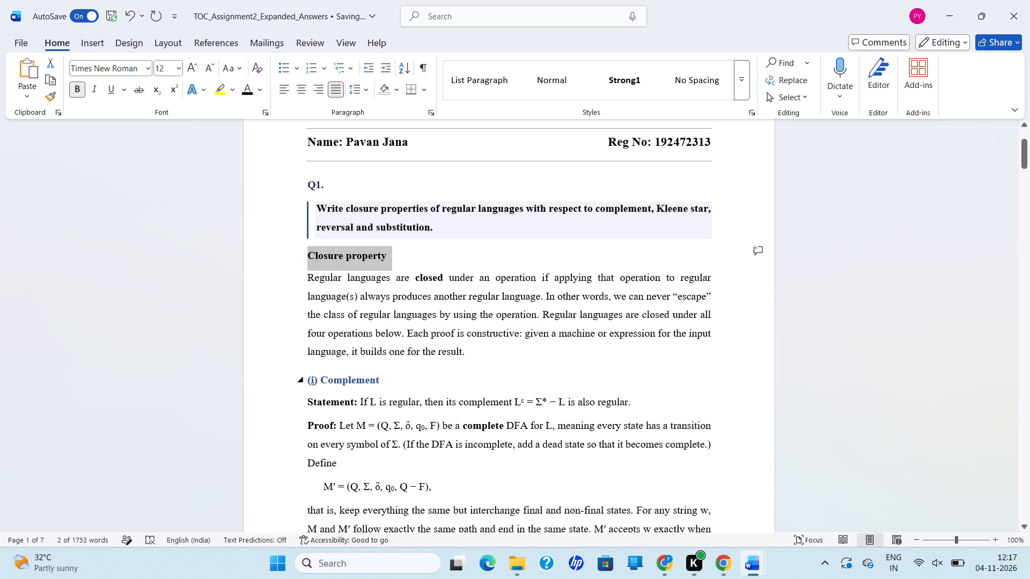
left_click(196, 68)
Set the "(i) Complement" heading's font colour to Automatic black and its size to 14.
left_click_drag(403, 385, 280, 392)
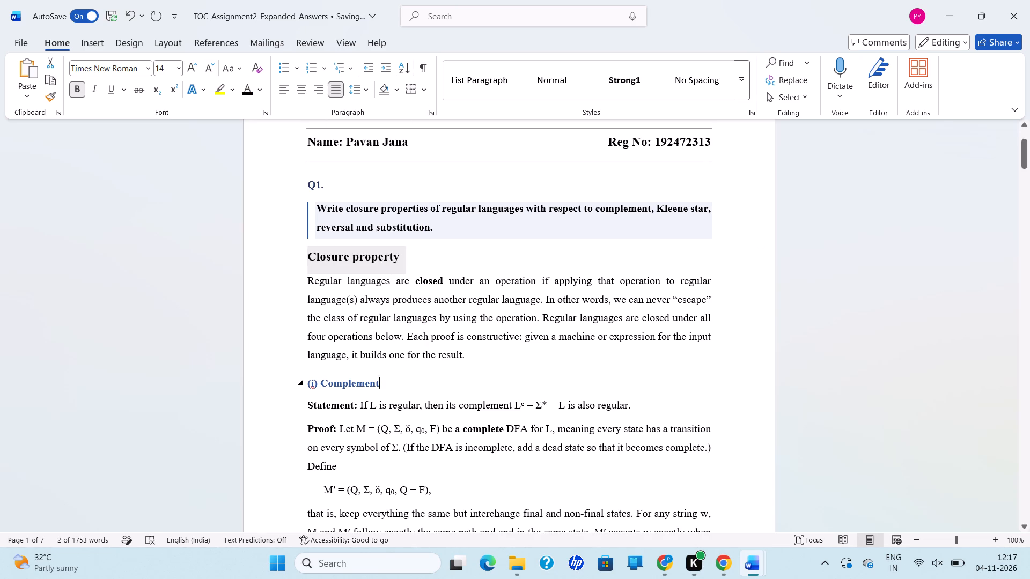
left_click_drag(280, 392, 256, 391)
left_click(247, 91)
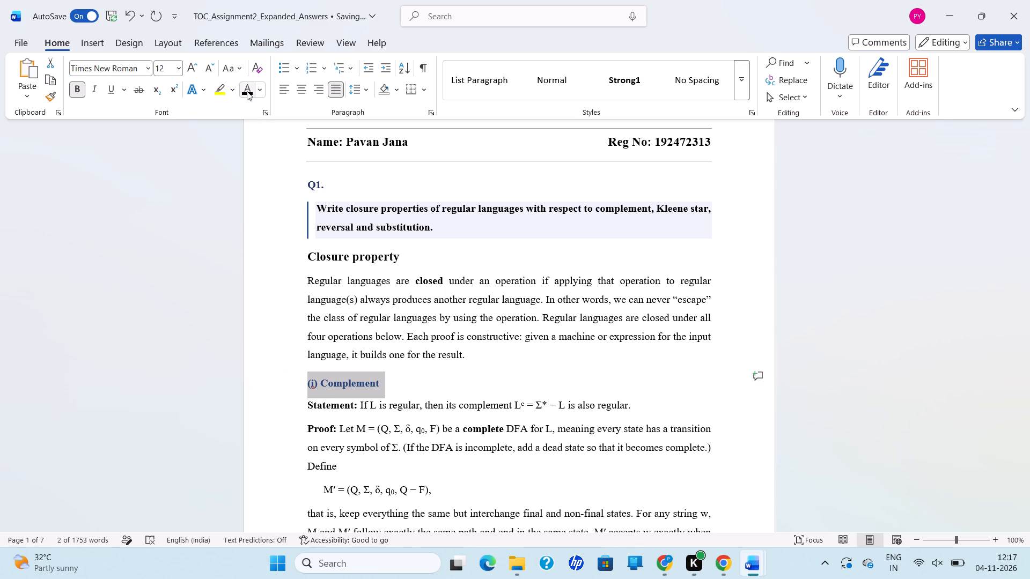
left_click(193, 66)
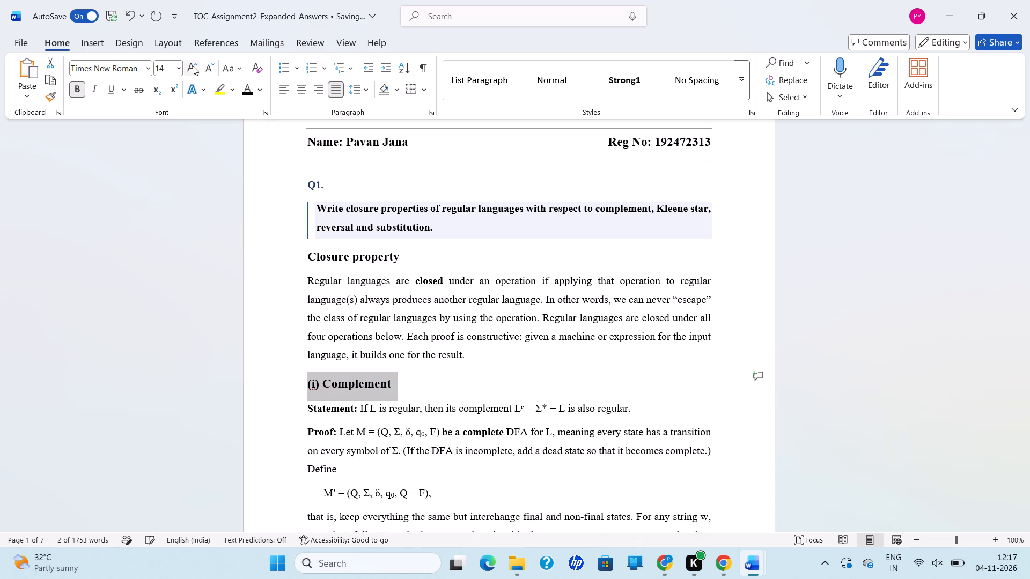
Set the "(ii) Kleene star" heading's font colour to black and its size to 14.
left_click(467, 322)
scroll(467, 322, "down", 1)
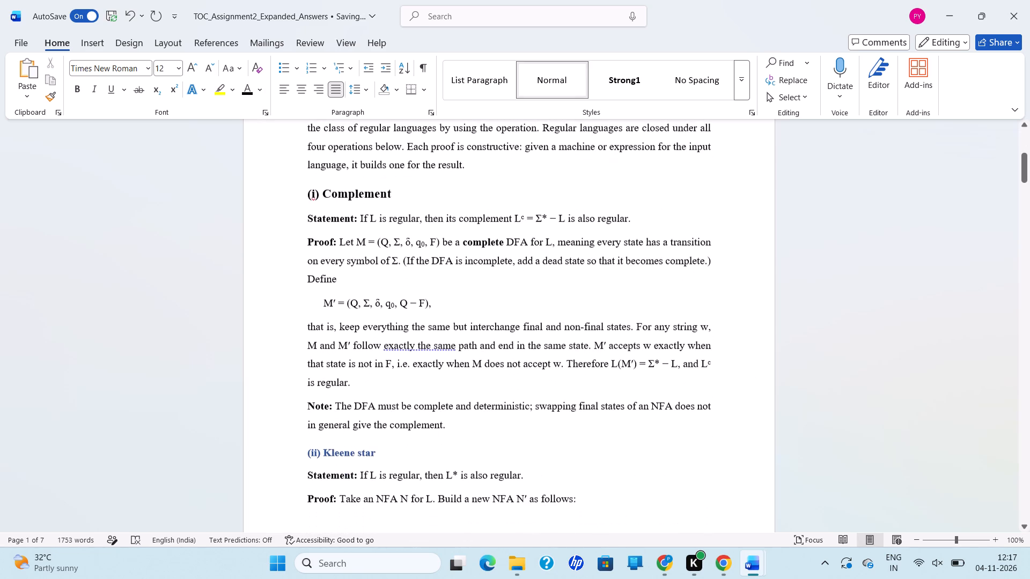
scroll(467, 322, "down", 1)
left_click_drag(389, 403, 318, 401)
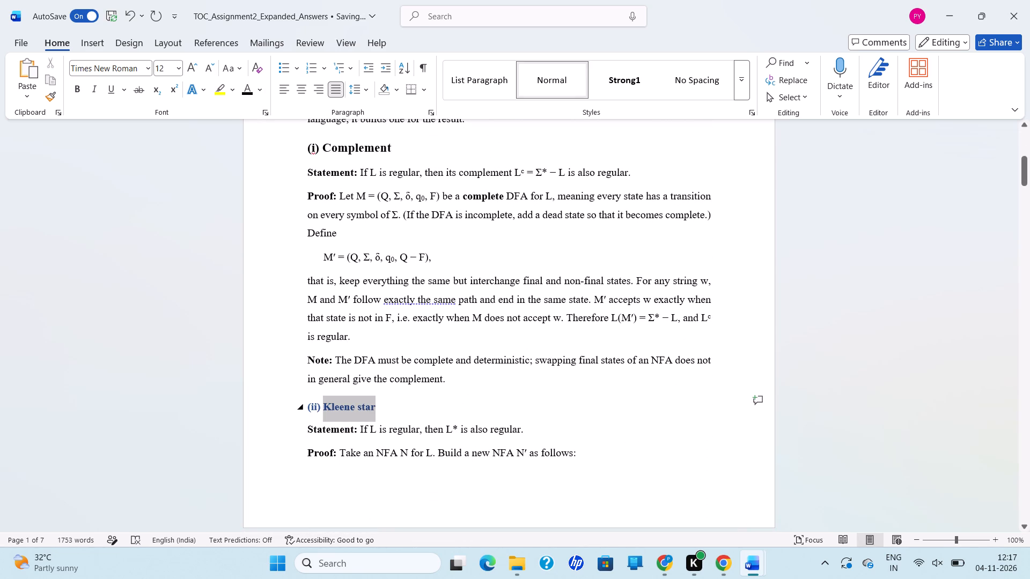
left_click_drag(318, 401, 303, 405)
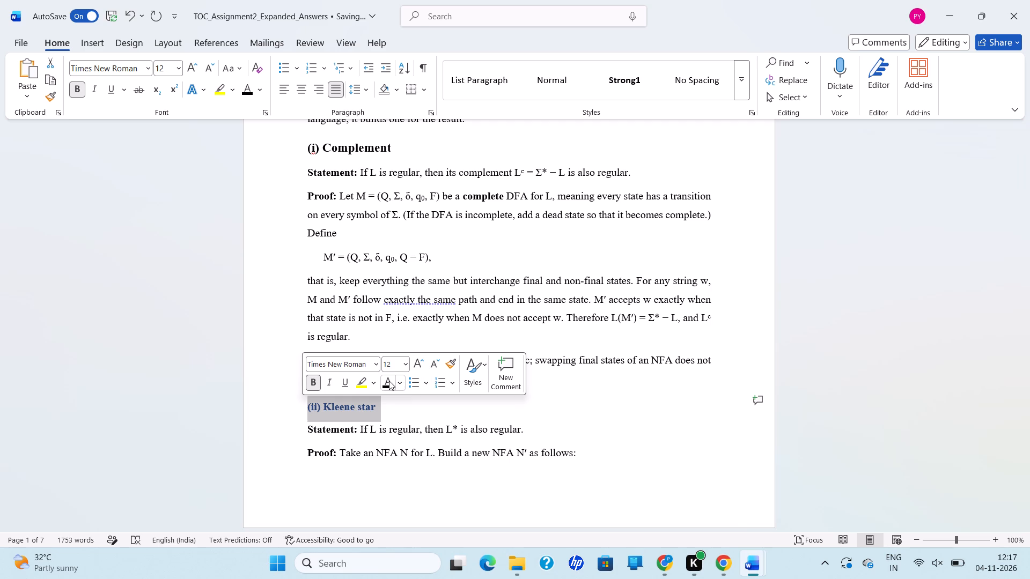
left_click(388, 381)
left_click(421, 362)
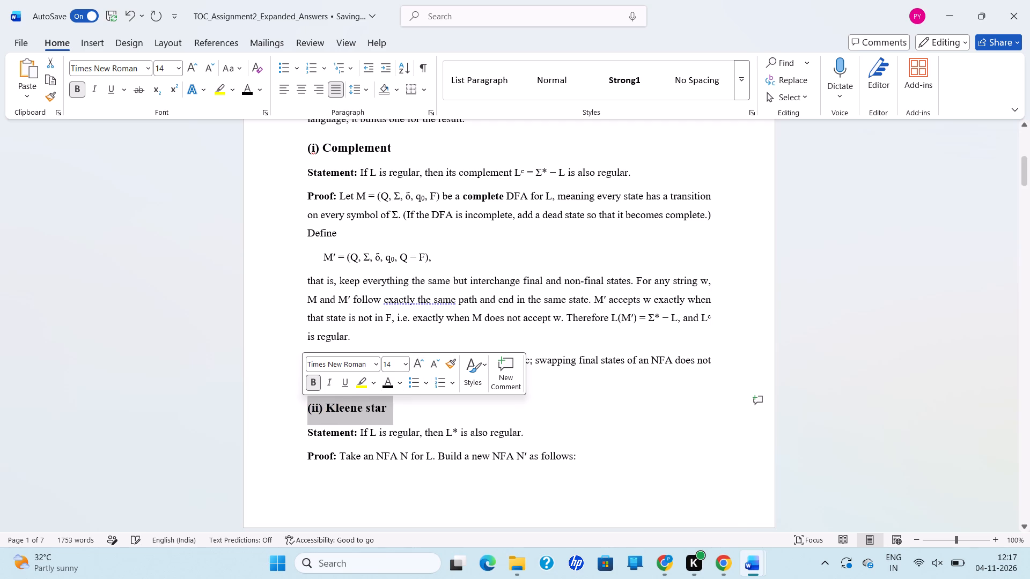
left_click(562, 407)
Set the "(iii) Reversal" heading's font colour to black and its size to 14.
scroll(562, 407, "down", 2)
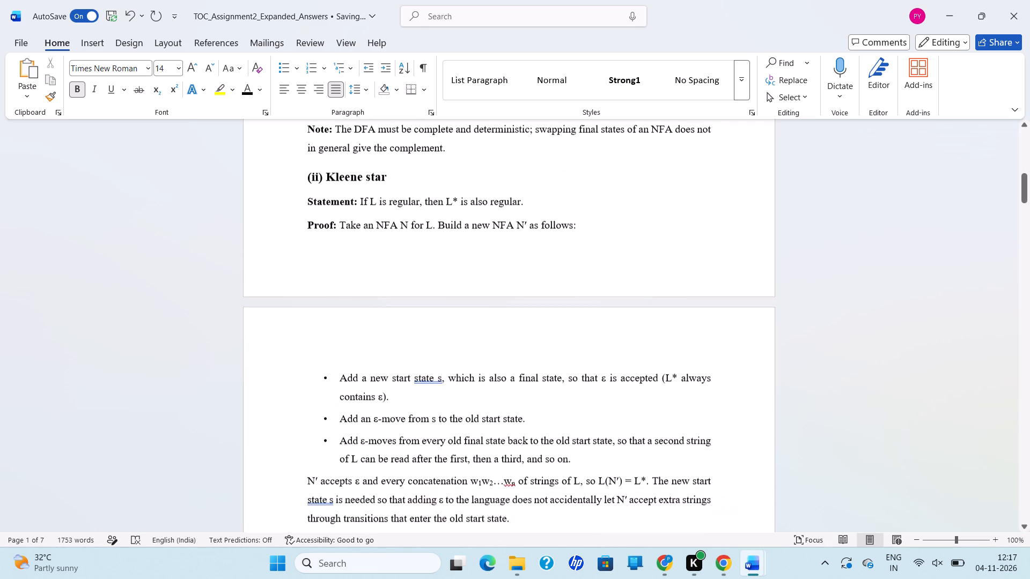
scroll(562, 407, "down", 2)
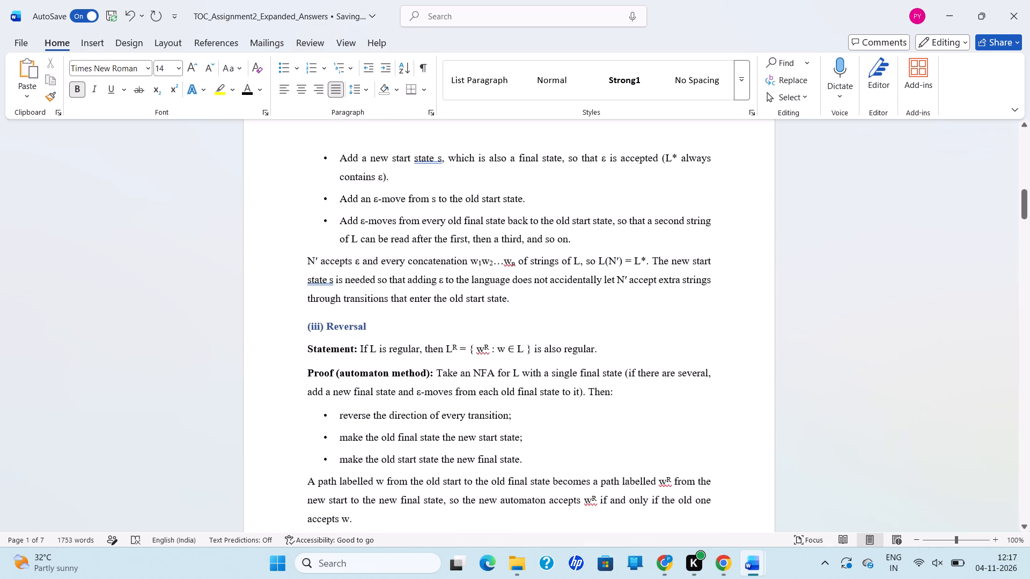
scroll(562, 407, "down", 1)
left_click_drag(408, 324, 333, 333)
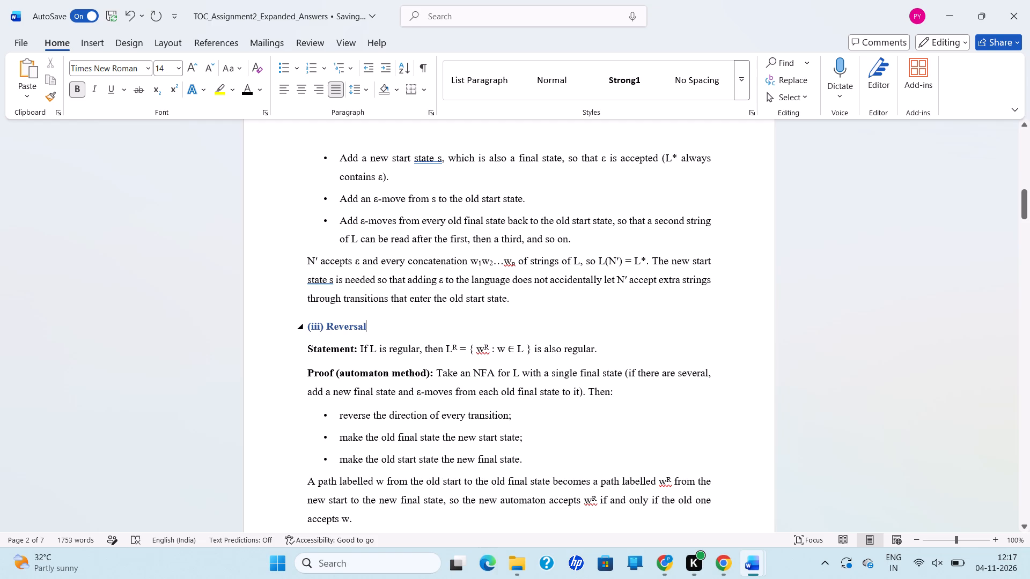
left_click_drag(333, 333, 304, 335)
left_click(389, 315)
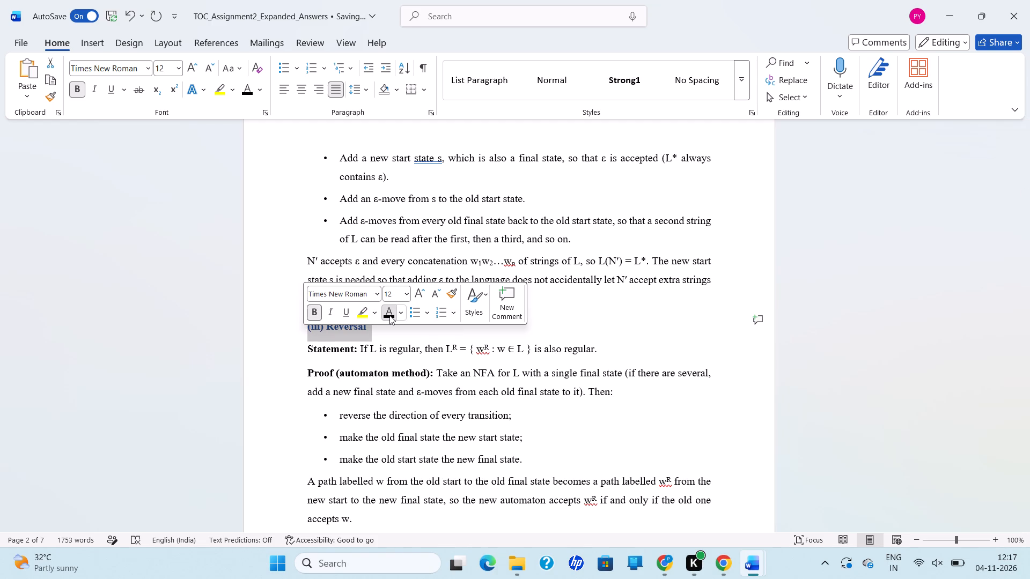
left_click(421, 293)
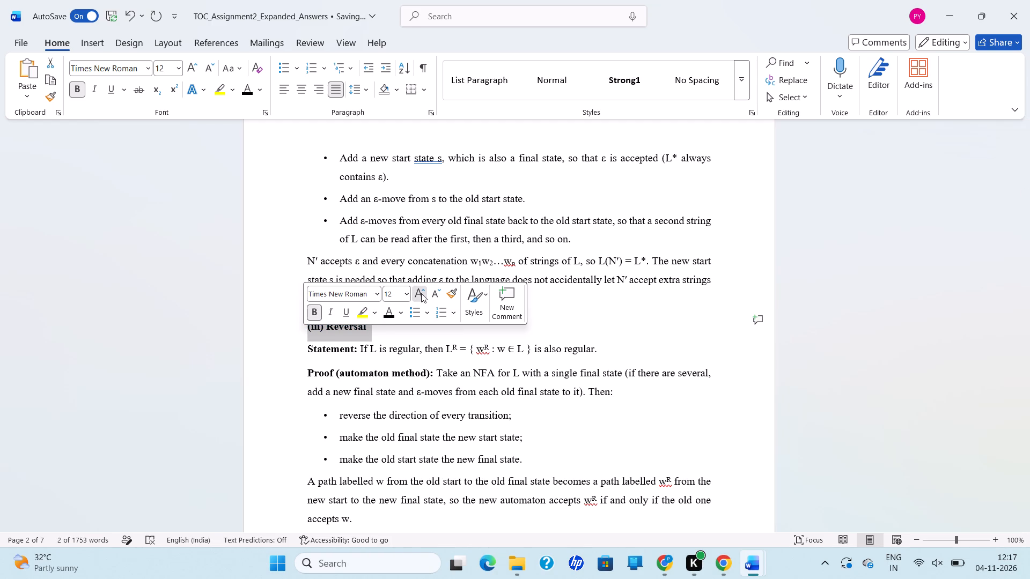
left_click(575, 323)
Set the "(iv) Substitution" heading's font colour to black and its size to 14.
scroll(575, 323, "down", 2)
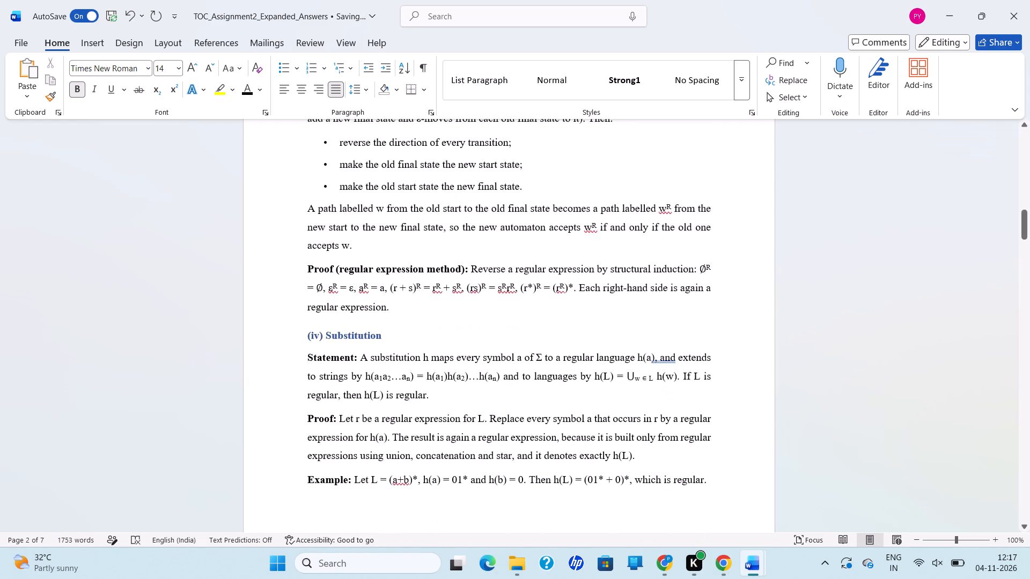
left_click_drag(404, 333, 305, 341)
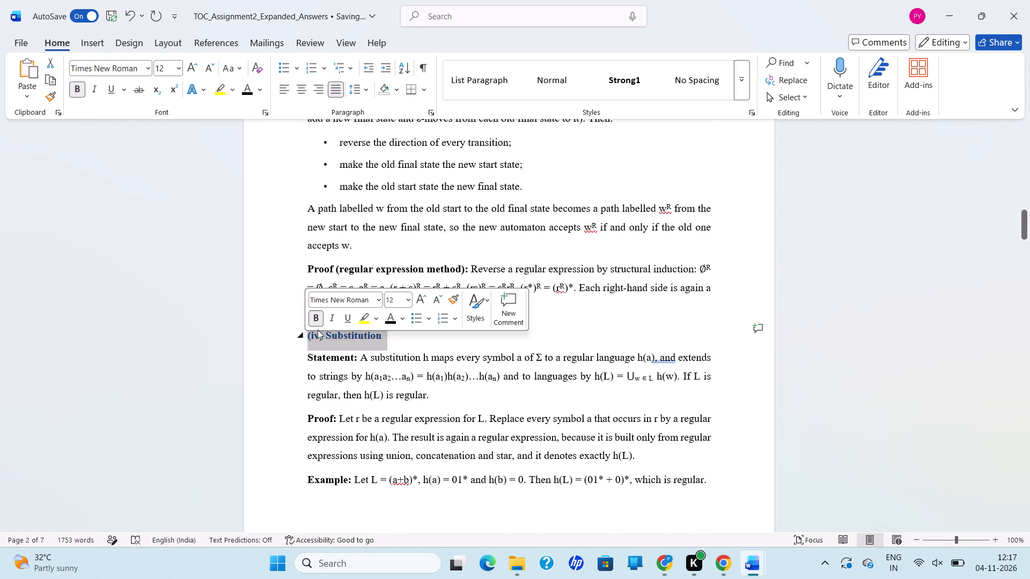
left_click(392, 320)
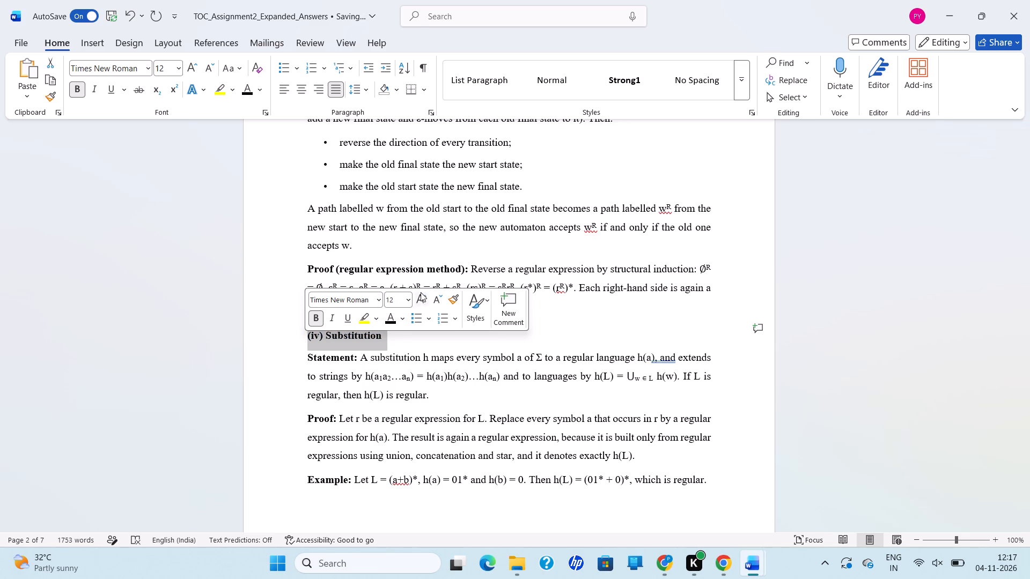
left_click(423, 291)
left_click(422, 296)
left_click(571, 329)
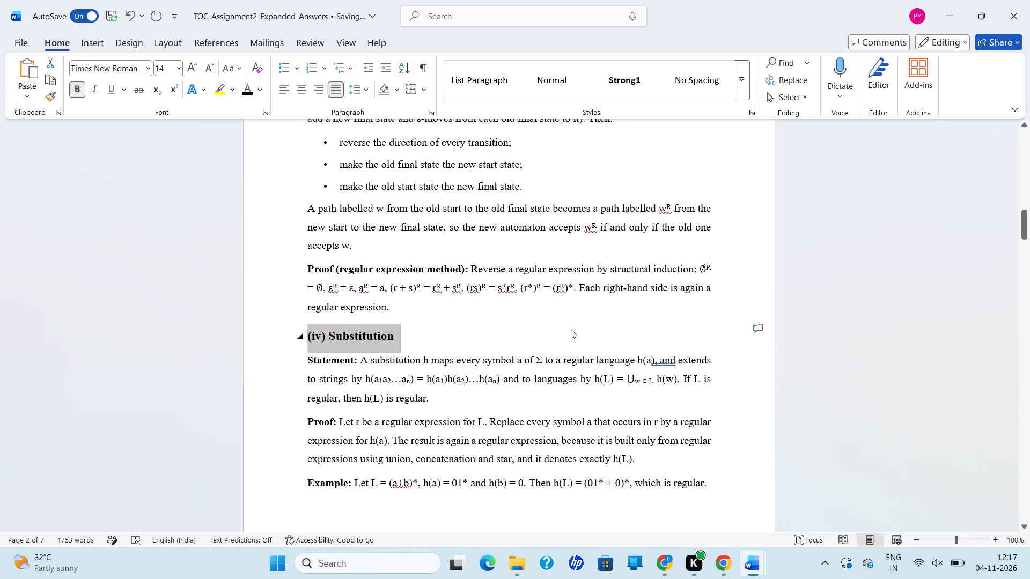
Enlarge the Q2 heading and its NFA construction question to size 14 and make both bold.
scroll(571, 329, "down", 3)
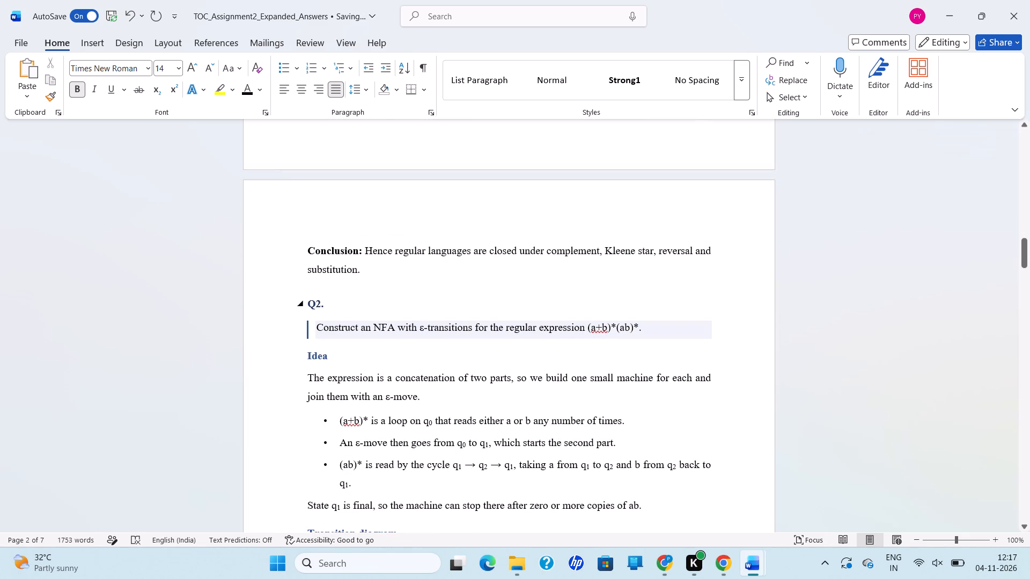
scroll(475, 289, "up", 1)
left_click_drag(675, 293, 299, 267)
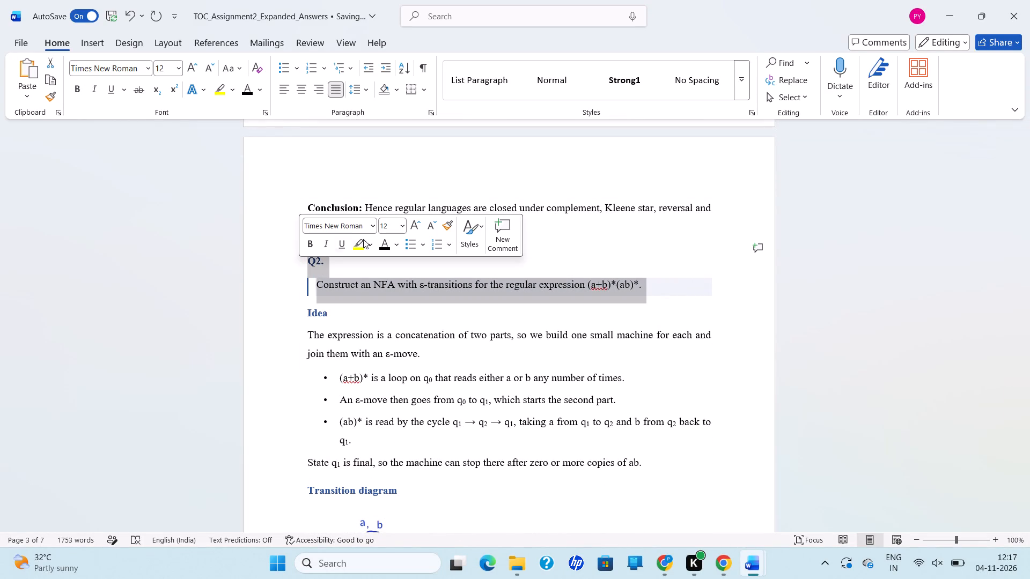
left_click(416, 225)
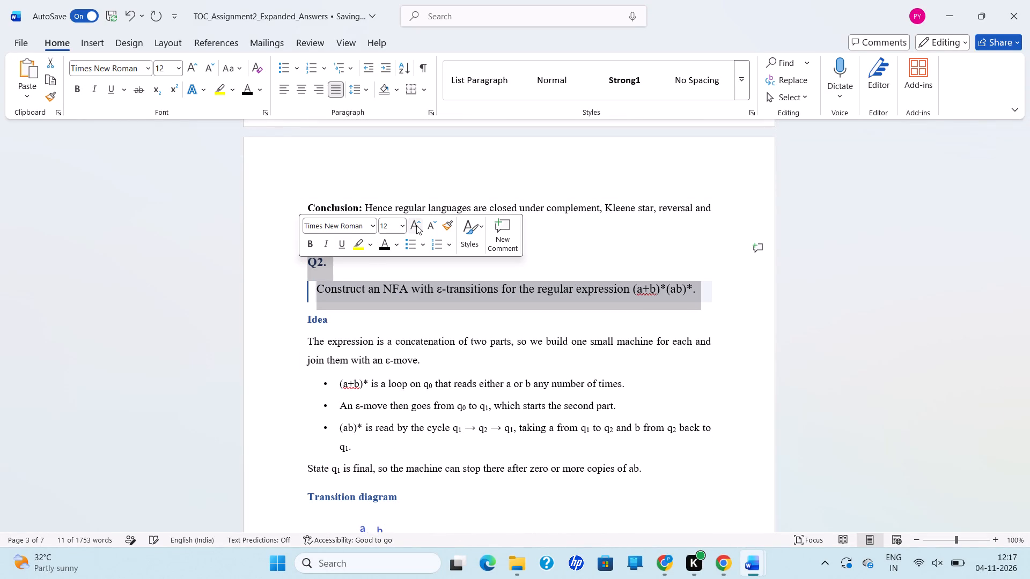
left_click(309, 242)
left_click(308, 244)
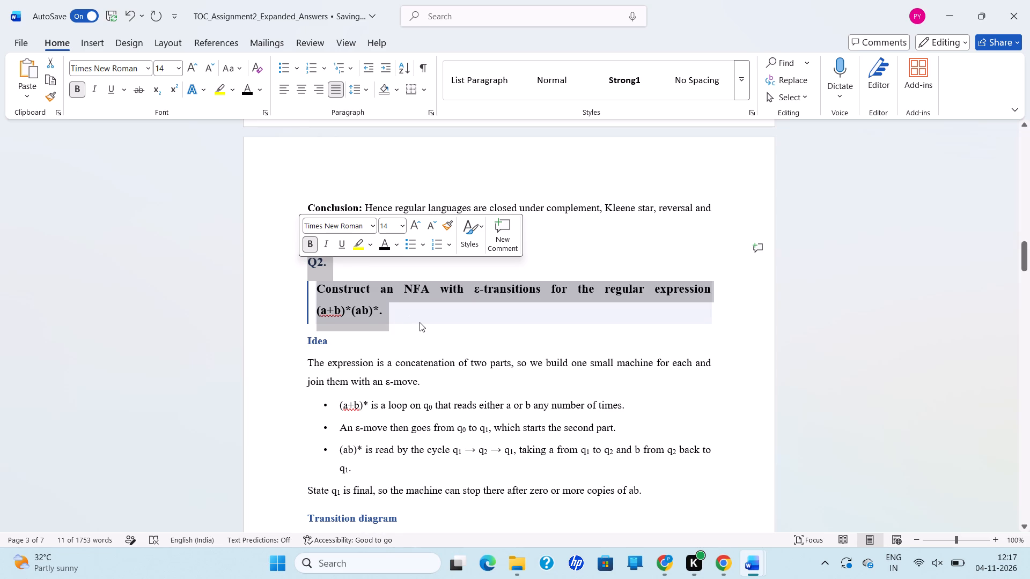
left_click(420, 322)
Set the "Idea" heading under Q2 to black font colour and size 14.
scroll(420, 322, "down", 1)
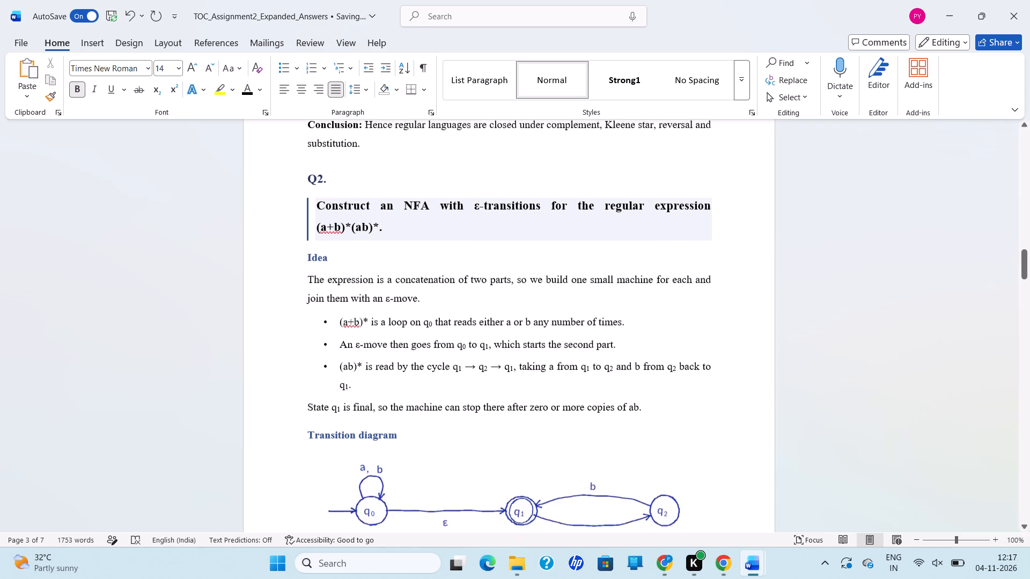
scroll(420, 322, "down", 1)
left_click_drag(332, 226, 291, 232)
left_click(375, 206)
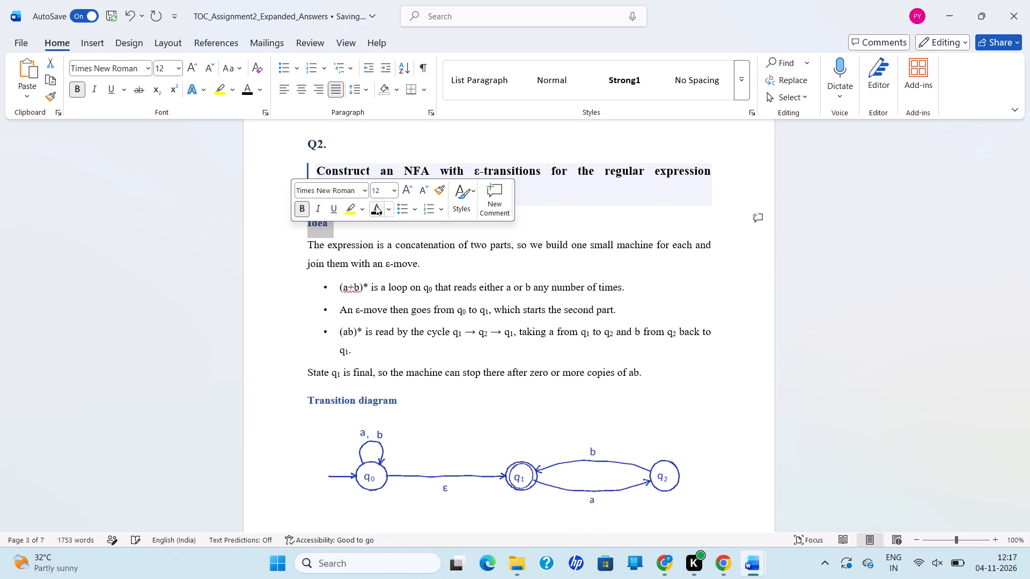
left_click(407, 192)
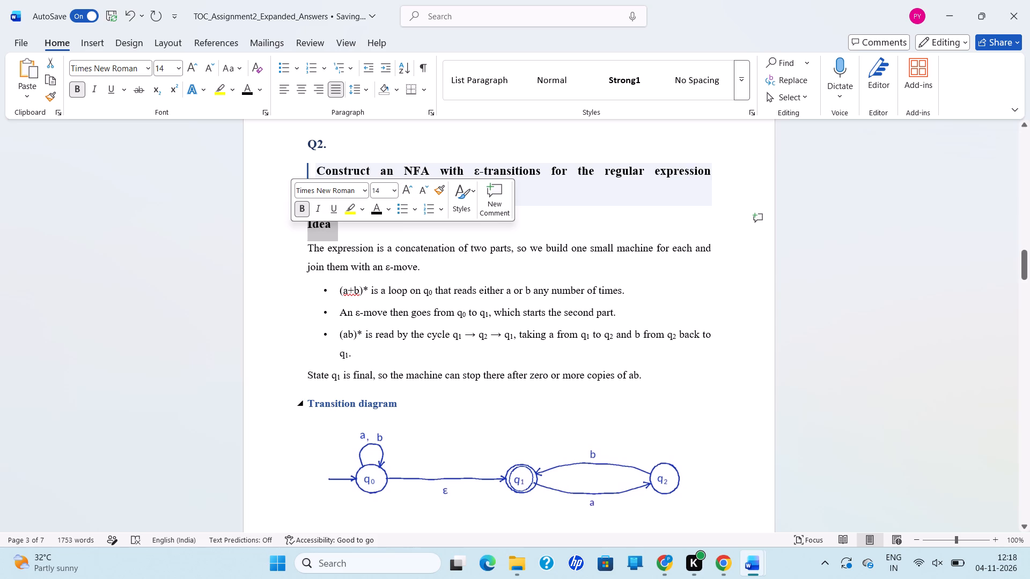
Set the "Transition diagram" heading under Q2 to black font colour and size 14.
left_click_drag(400, 406, 310, 410)
left_click(394, 389)
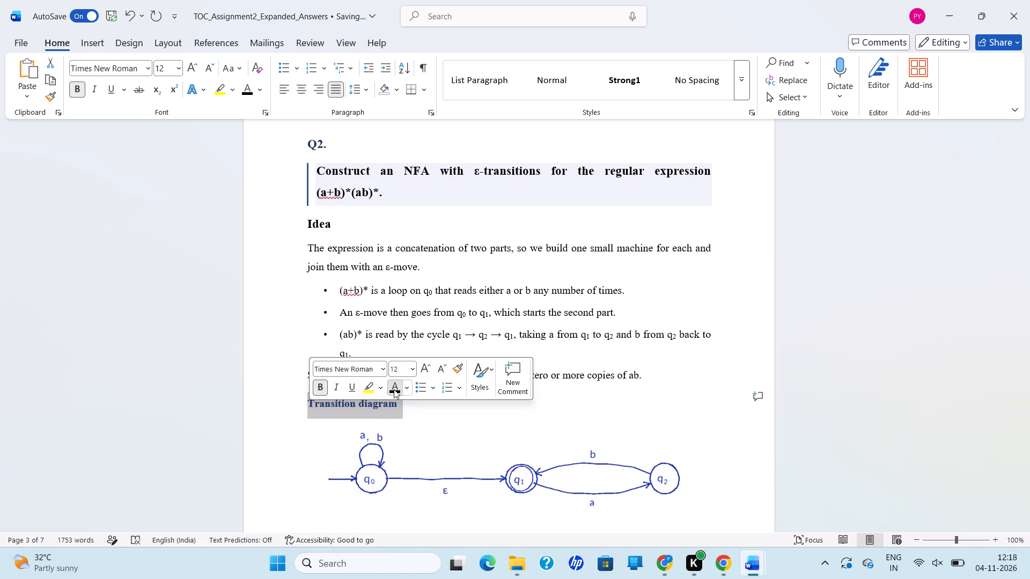
left_click(428, 366)
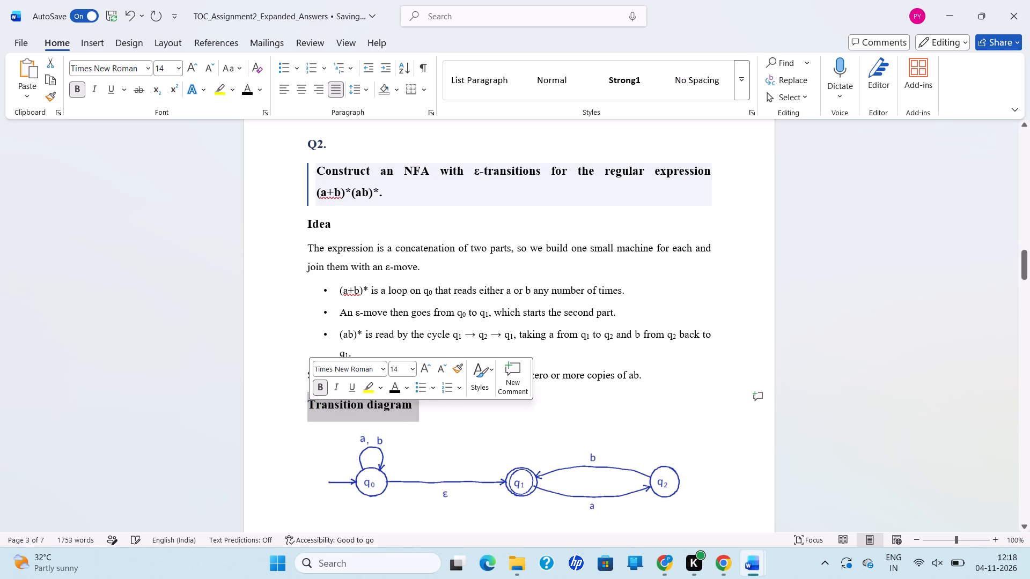
left_click(450, 431)
Set the "Formal definition" heading below the Q2 diagram to black font colour and size 14.
scroll(450, 431, "down", 2)
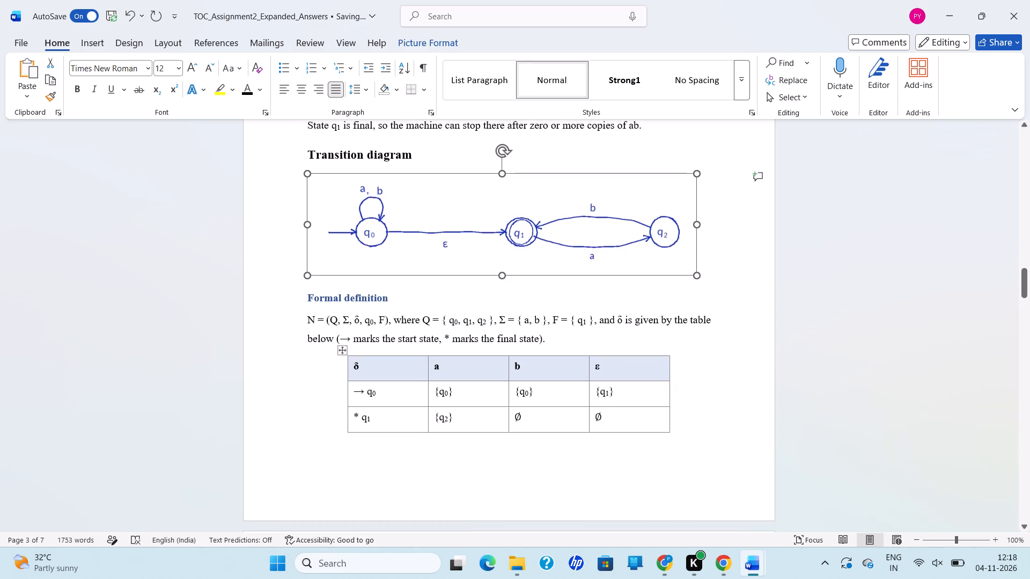
left_click_drag(388, 297, 302, 313)
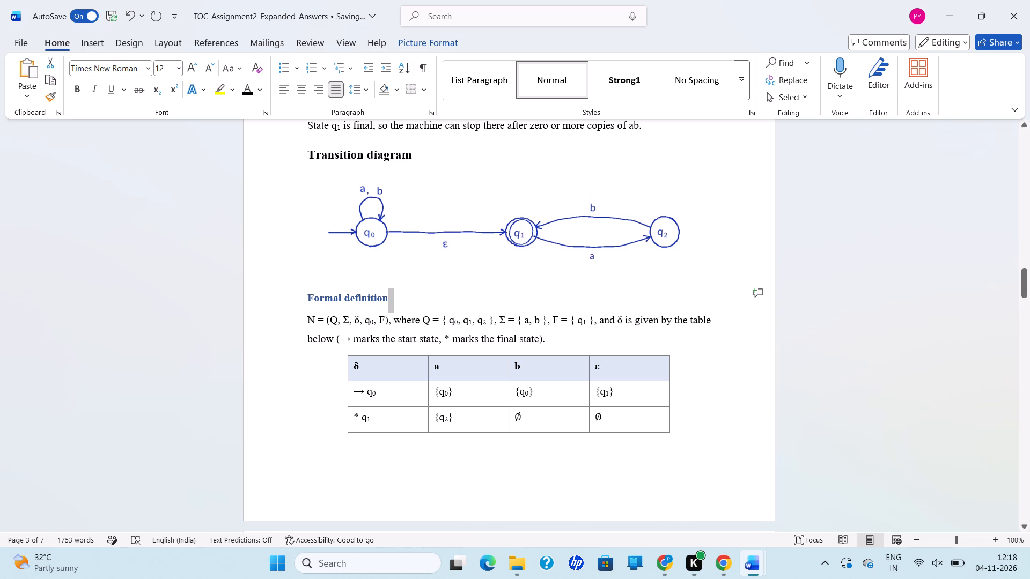
left_click_drag(302, 313, 308, 312)
left_click(392, 294)
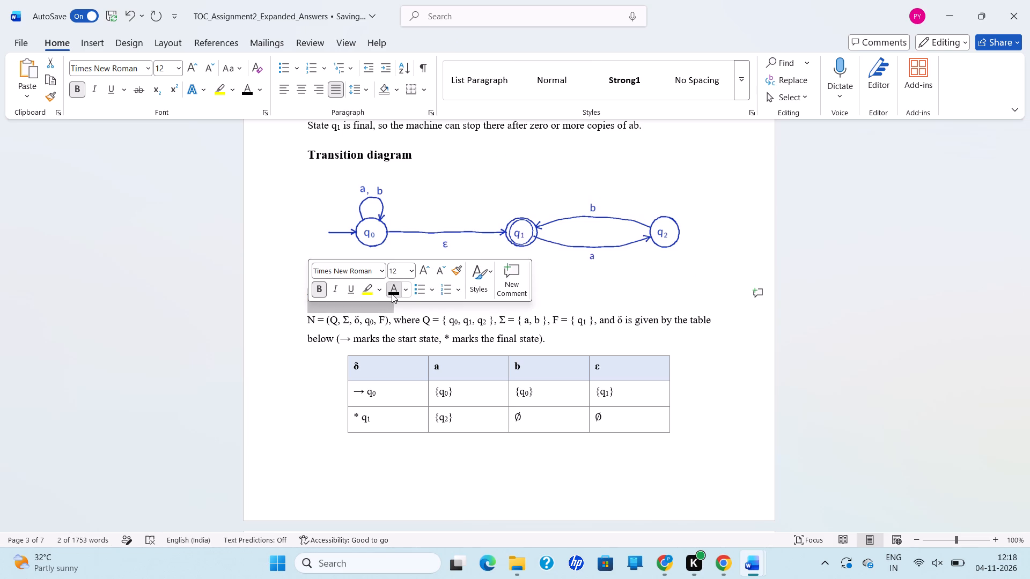
left_click(426, 266)
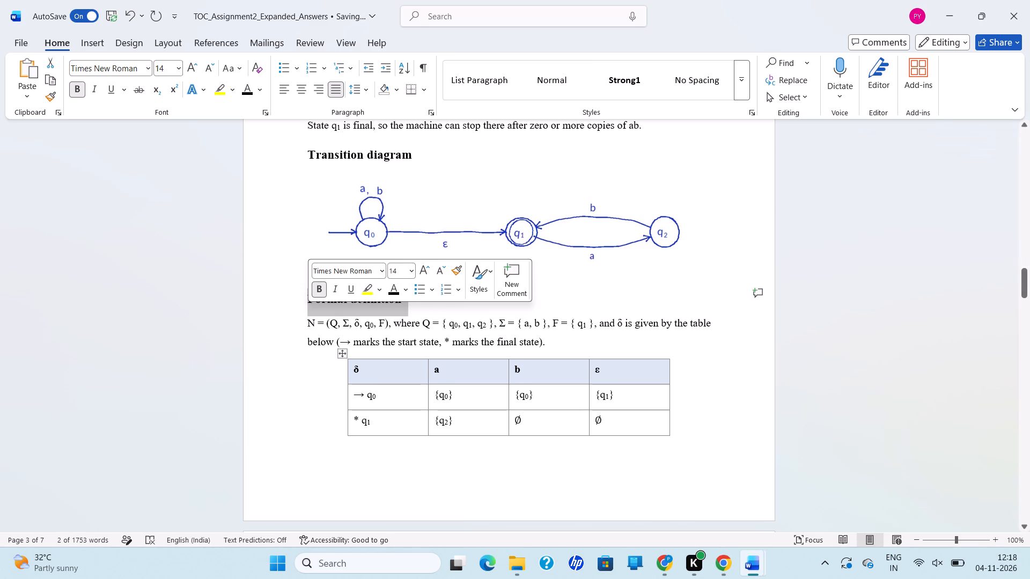
left_click(460, 446)
Set the "Example" heading below the Q2 transition table to black font colour and size 14.
scroll(460, 446, "down", 2)
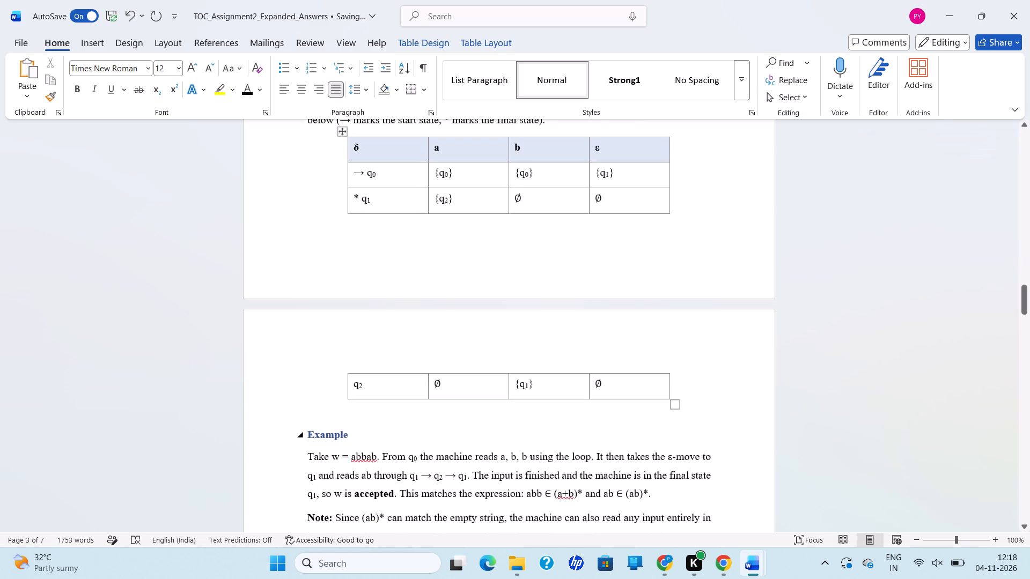
scroll(460, 446, "down", 1)
left_click_drag(358, 366, 297, 370)
left_click(384, 344)
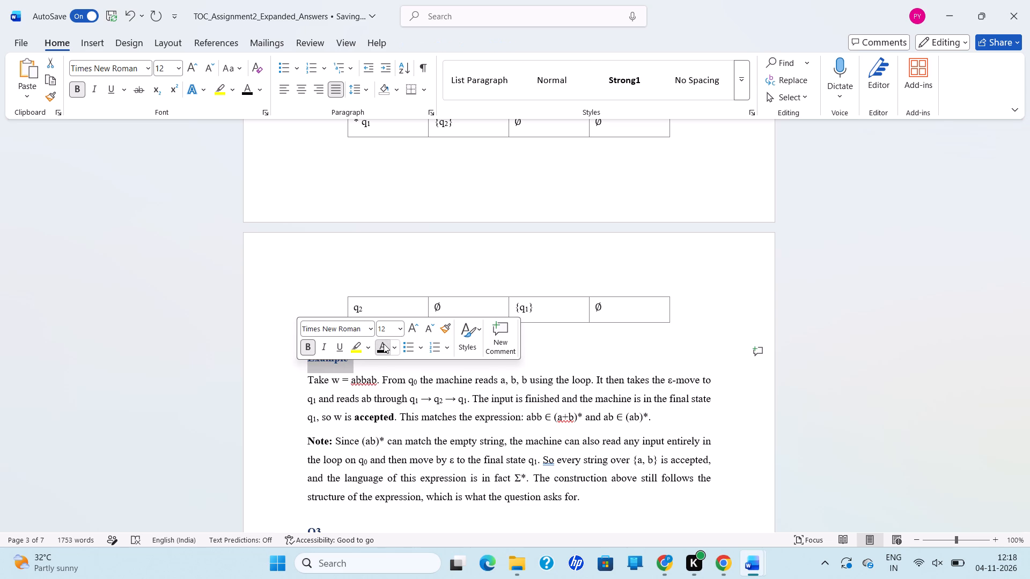
left_click(415, 327)
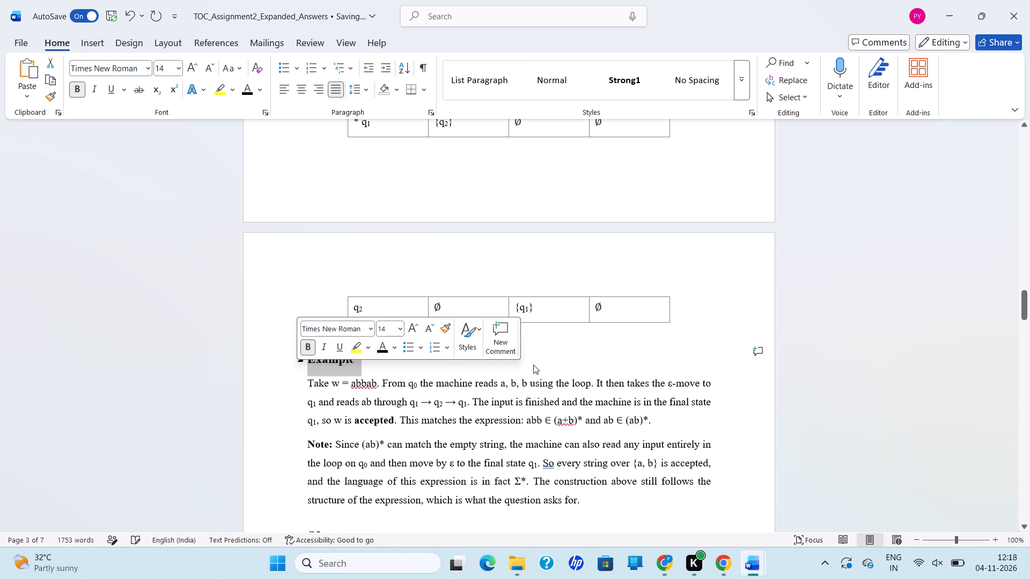
left_click(550, 361)
Insert an empty paragraph after the Q2 note, just above the Q3 heading.
scroll(550, 361, "down", 2)
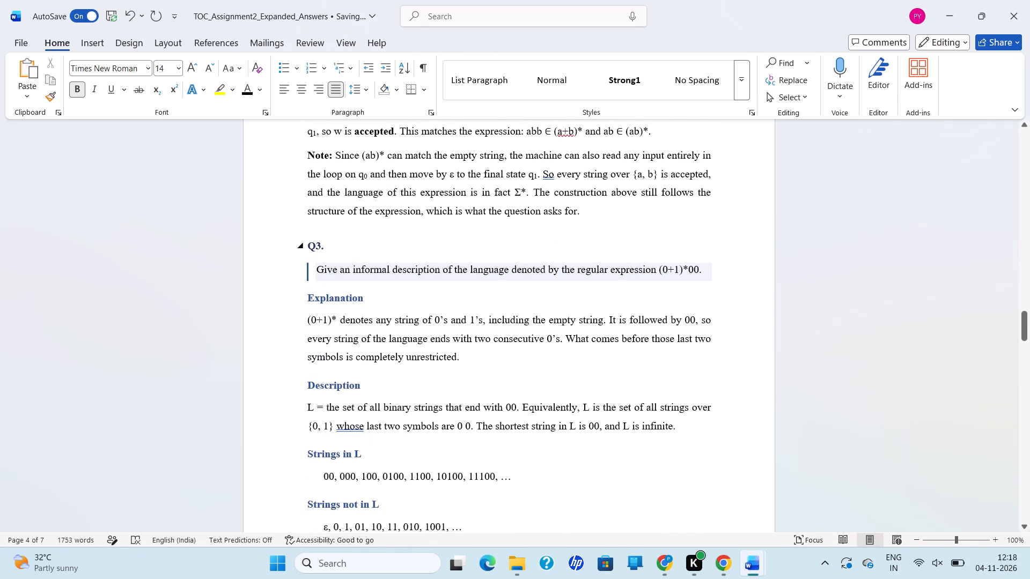
left_click(615, 212)
key("Return")
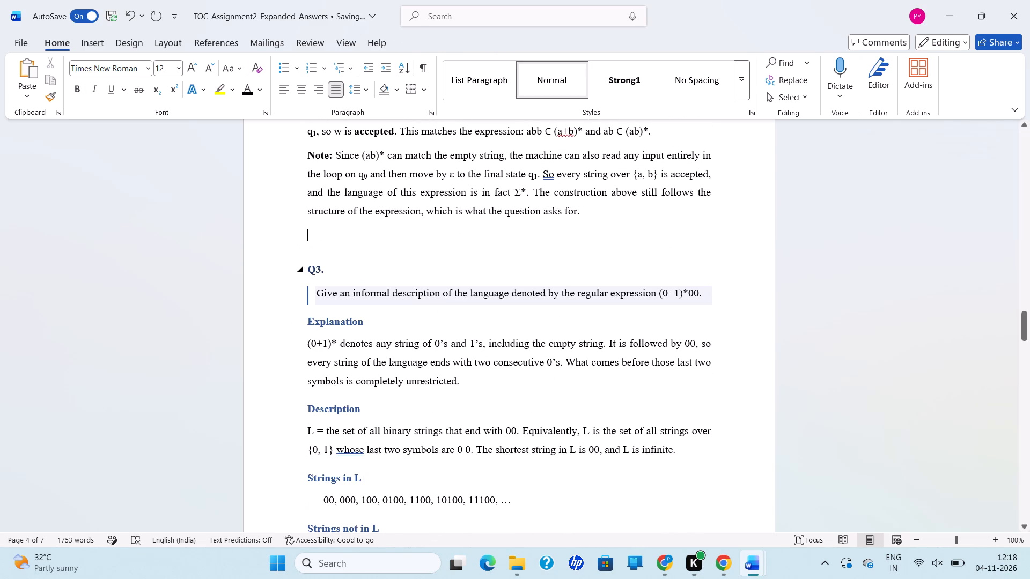
Set the Q3 heading and its question text to black font colour and size 14.
left_click_drag(720, 291, 231, 271)
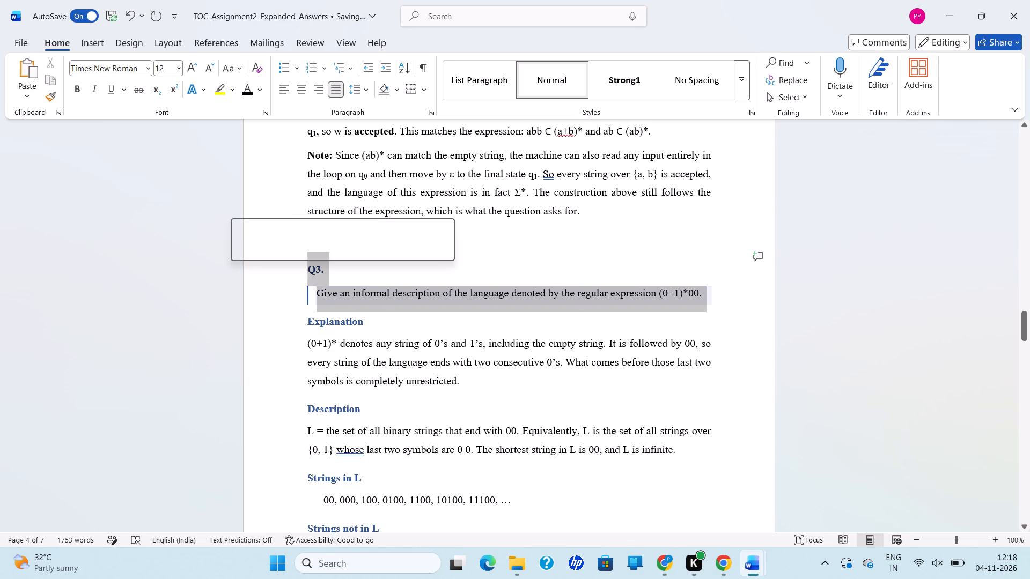
left_click(340, 227)
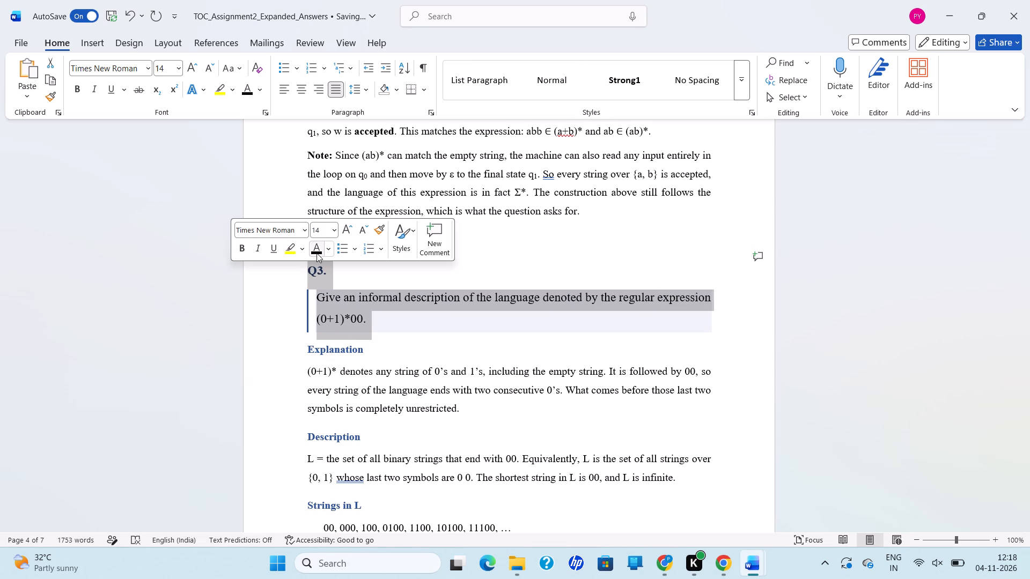
left_click(317, 253)
left_click(319, 251)
left_click(390, 349)
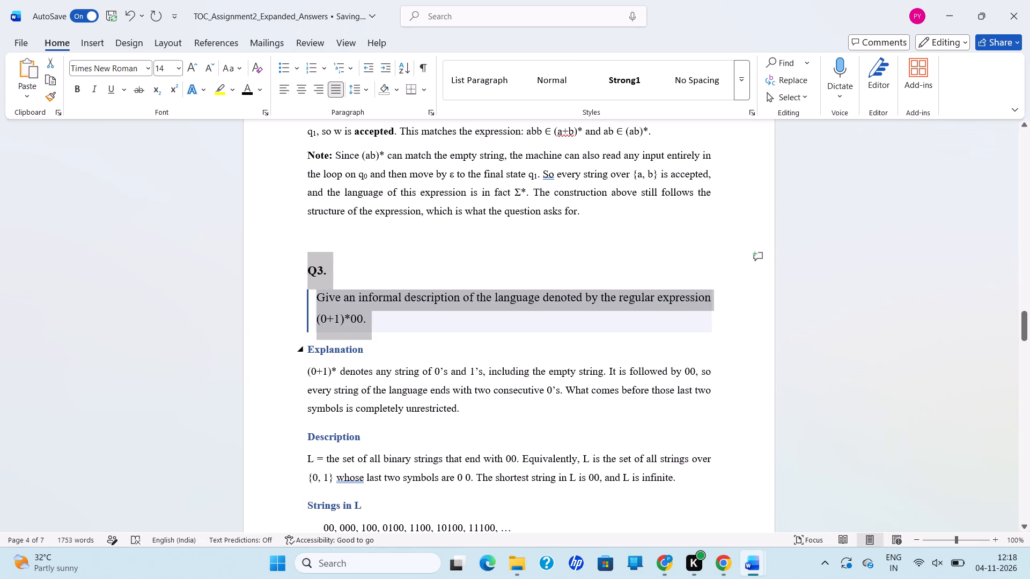
Set the "Explanation" heading under Q3 to black font colour and size 14.
scroll(375, 327, "down", 1)
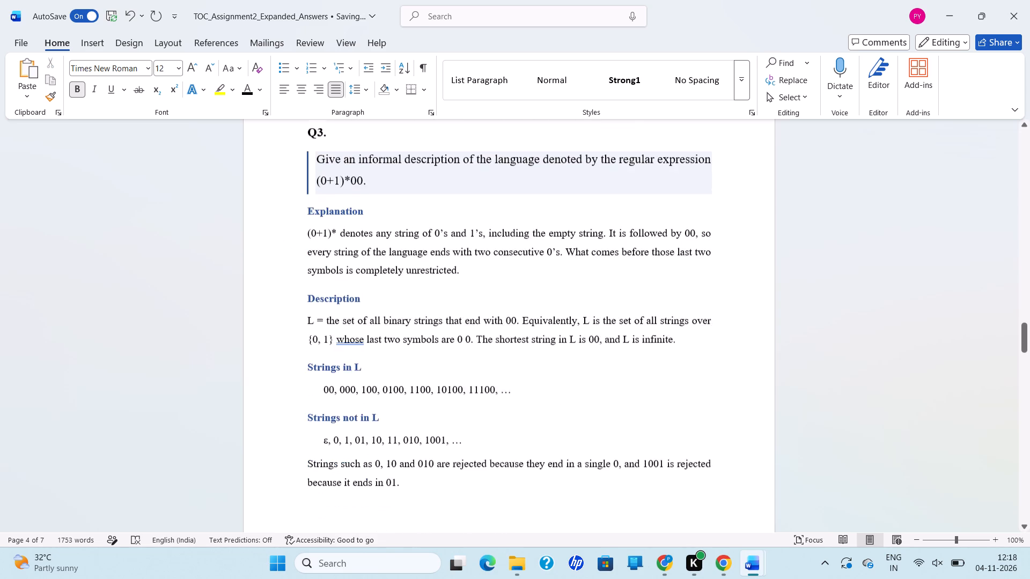
scroll(375, 327, "down", 1)
left_click_drag(366, 189, 296, 196)
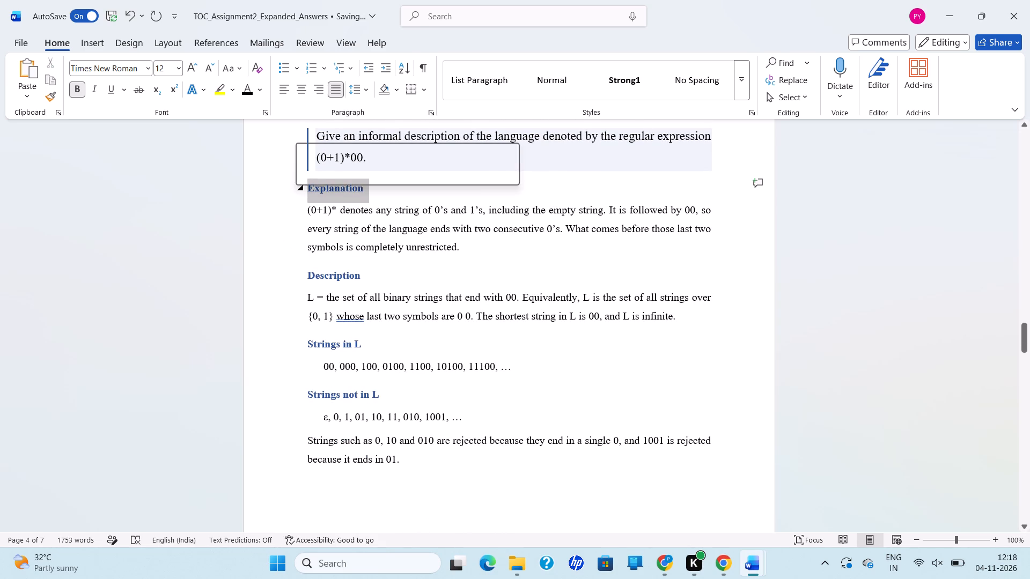
left_click(407, 157)
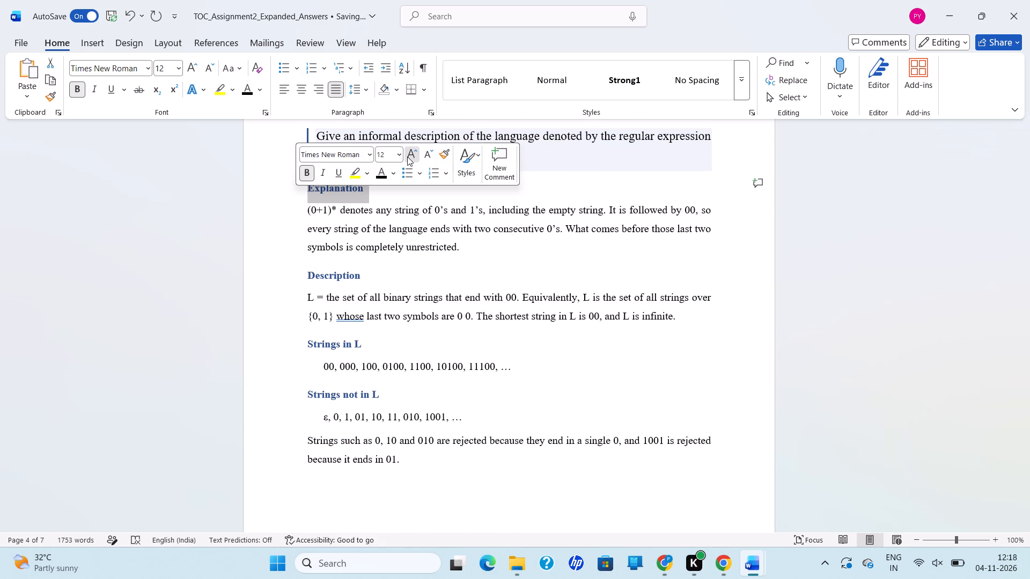
left_click(379, 179)
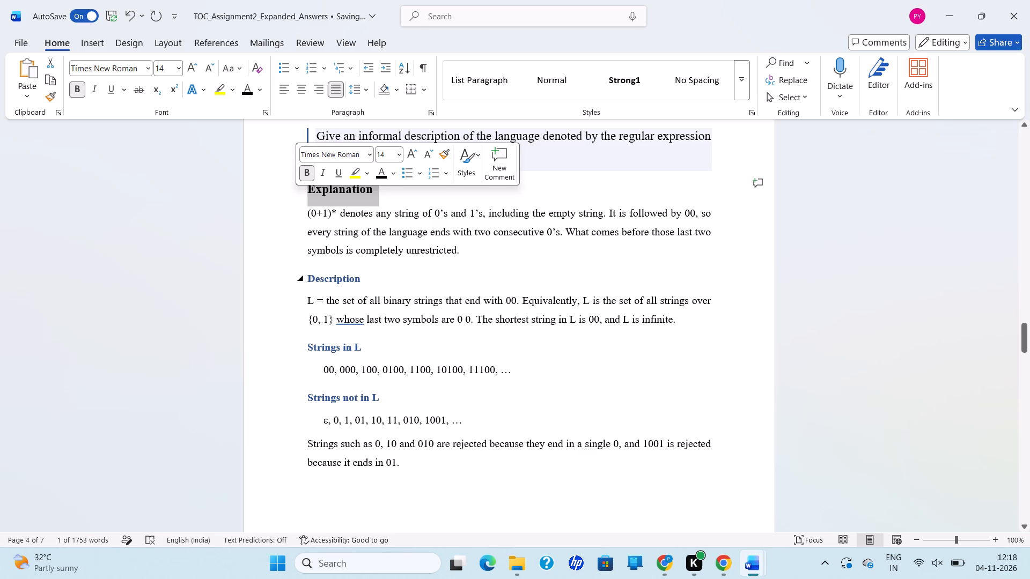
Set the "Description" heading under Q3 to black font colour and size 14.
left_click(367, 285)
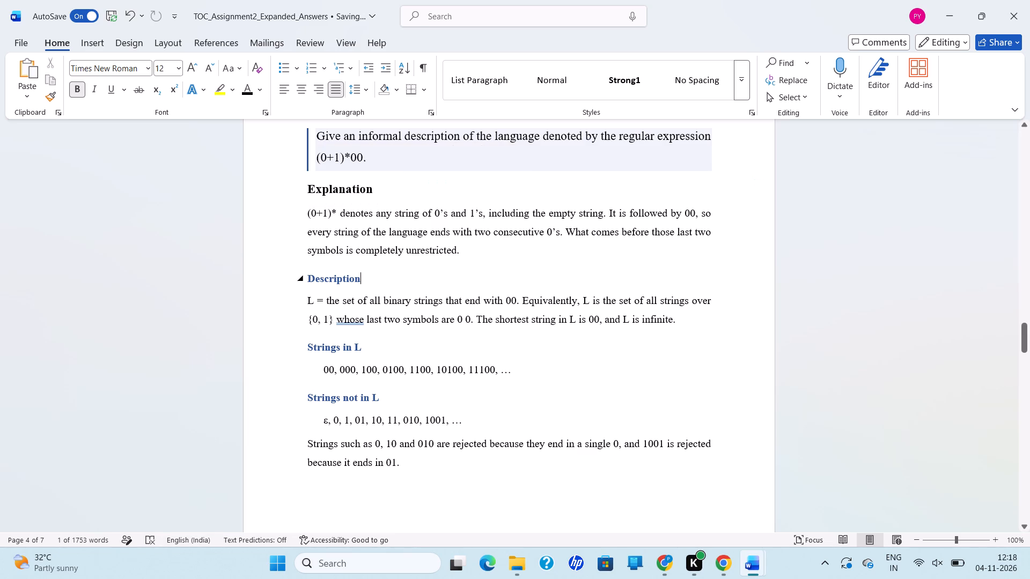
left_click_drag(367, 285, 308, 281)
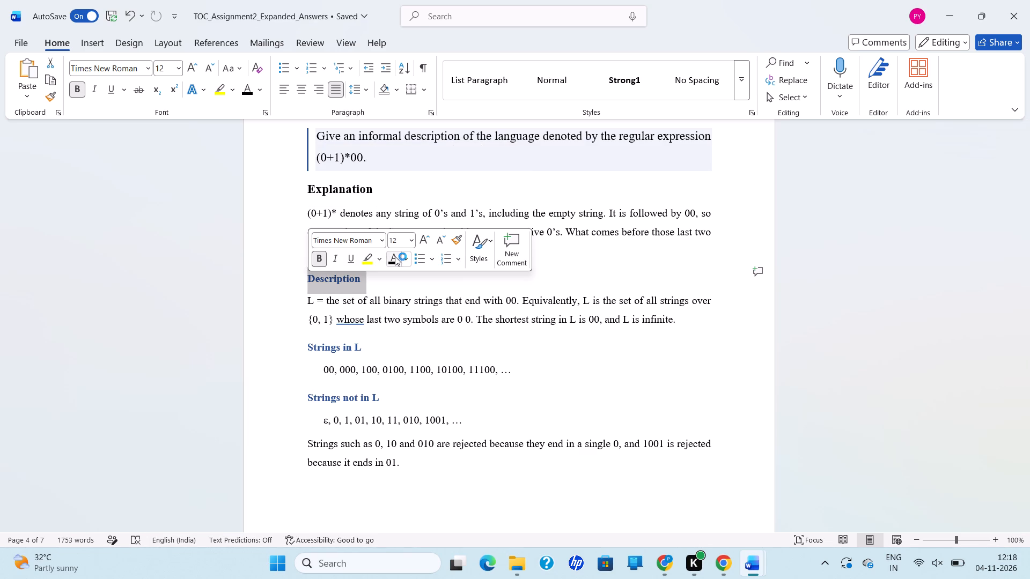
left_click(395, 256)
left_click(429, 234)
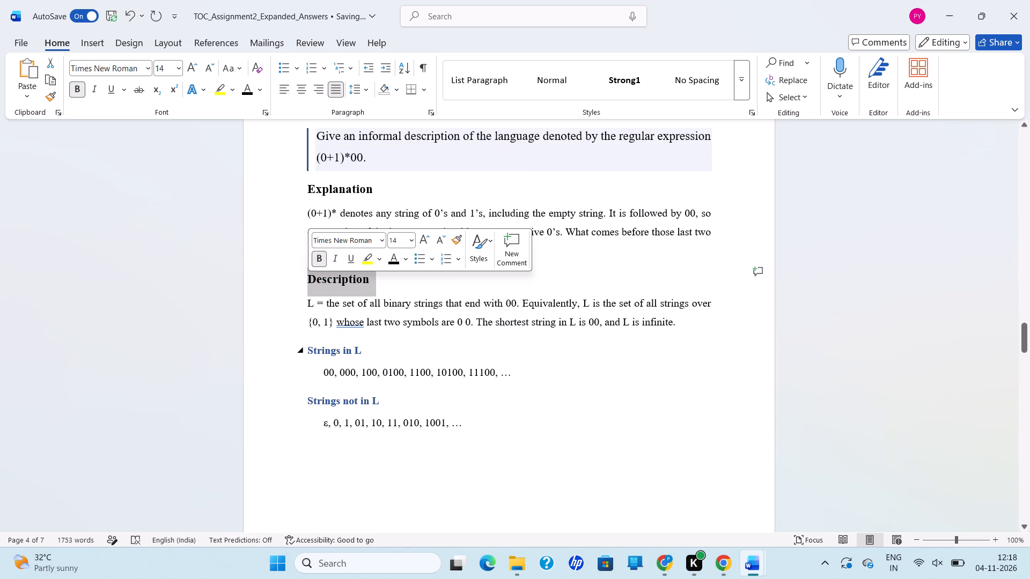
Set the "Strings in L" and "Strings not in L" headings under Q3 to black font colour and size 14.
left_click_drag(371, 352, 304, 353)
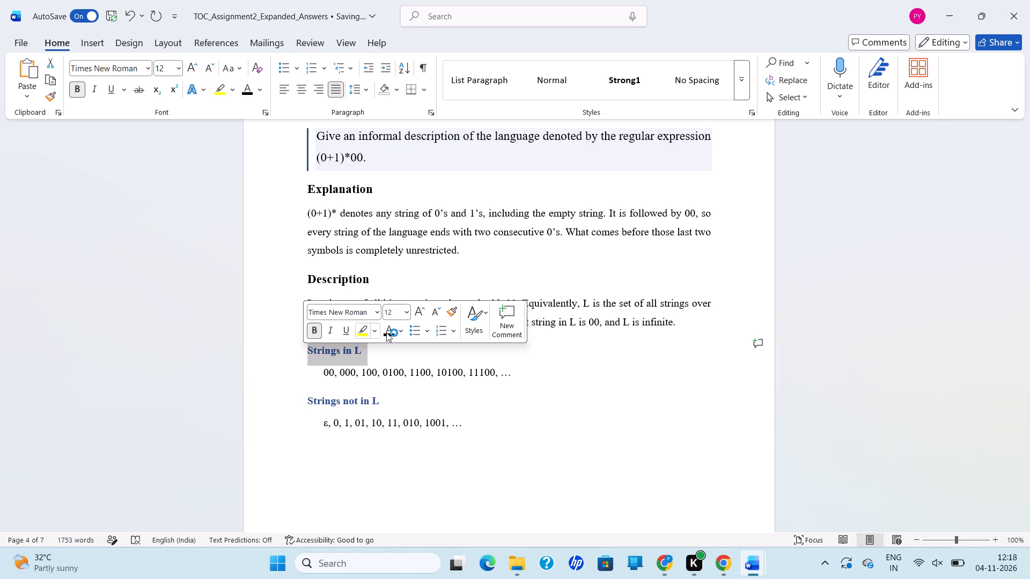
left_click(386, 332)
left_click(421, 309)
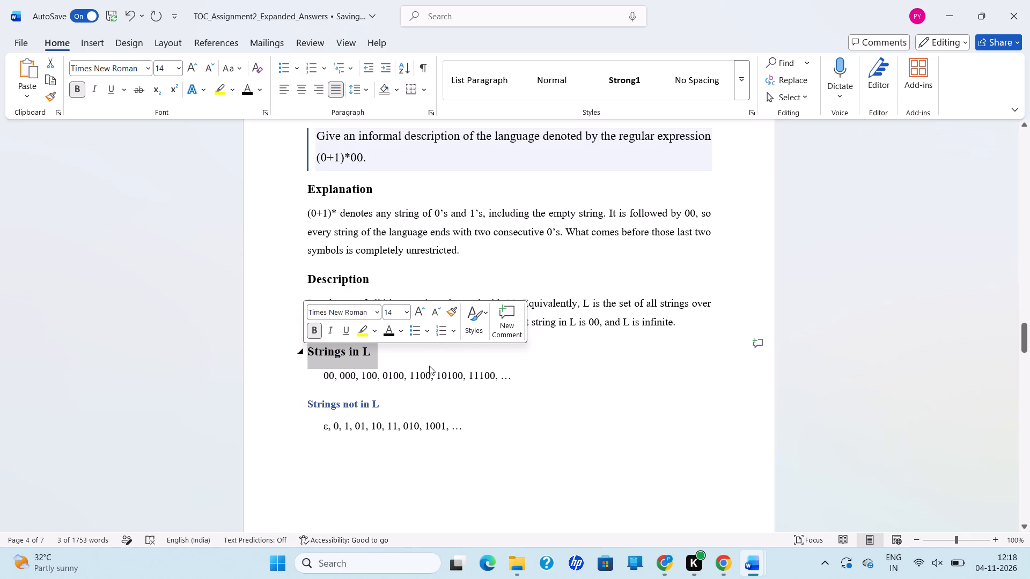
left_click_drag(383, 398, 309, 410)
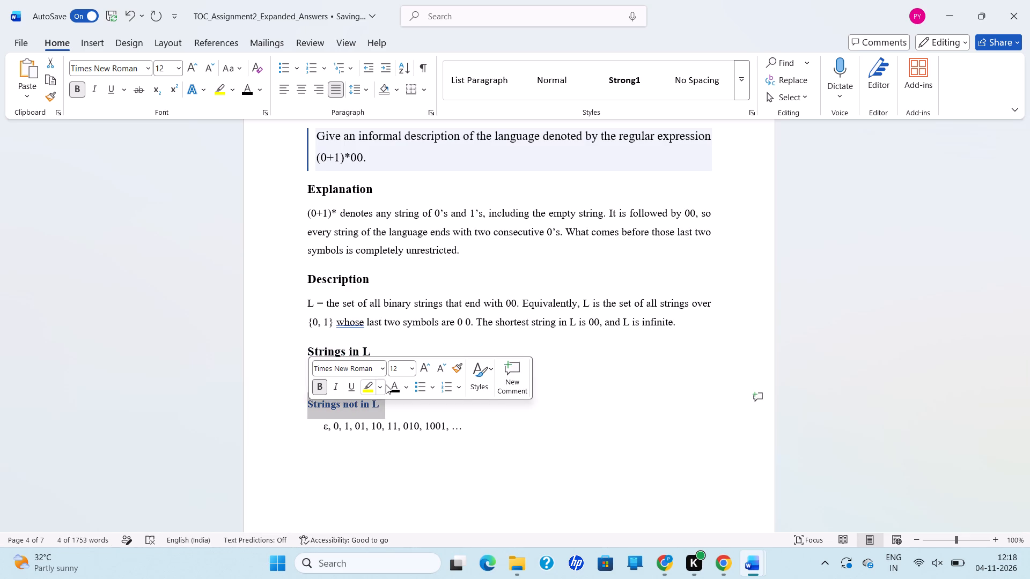
left_click(393, 388)
left_click(428, 367)
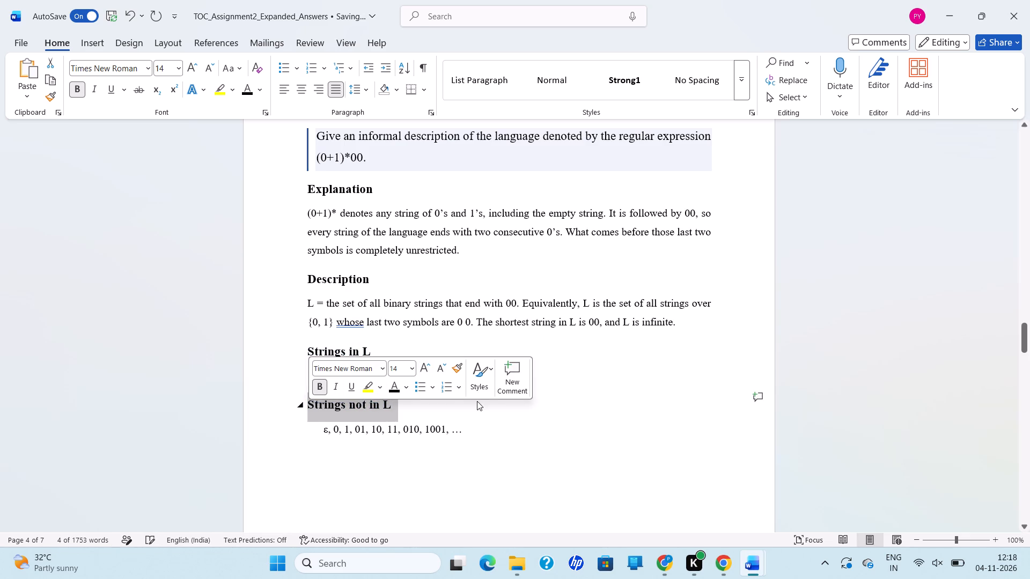
left_click(477, 401)
Insert an empty paragraph after the last Q3 paragraph, just above the Q4 heading.
scroll(477, 401, "down", 2)
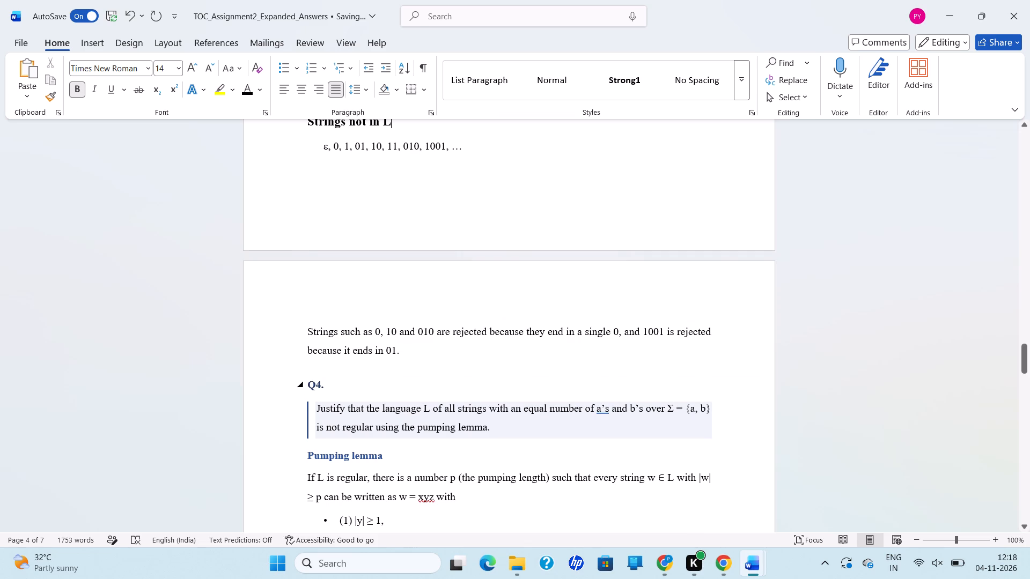
left_click(464, 361)
key("Return")
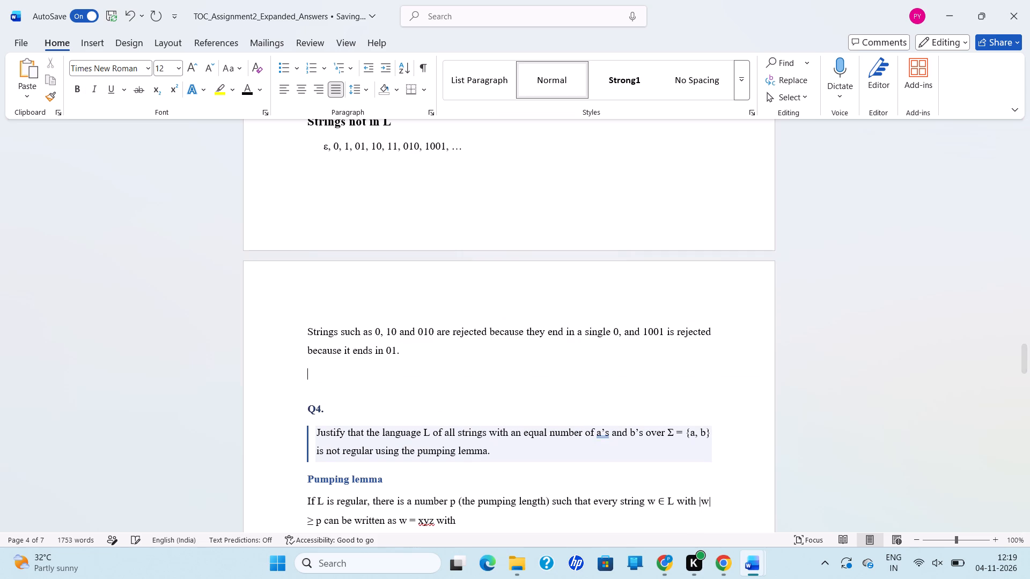
Set the Q4 heading and its question text to black font colour and size 14.
scroll(464, 361, "down", 1)
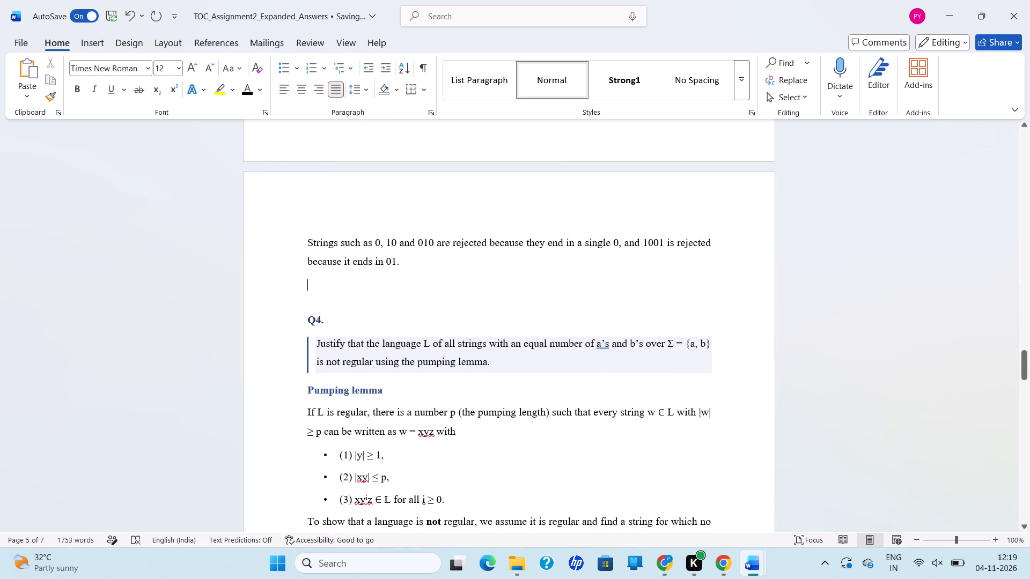
left_click_drag(516, 366, 317, 323)
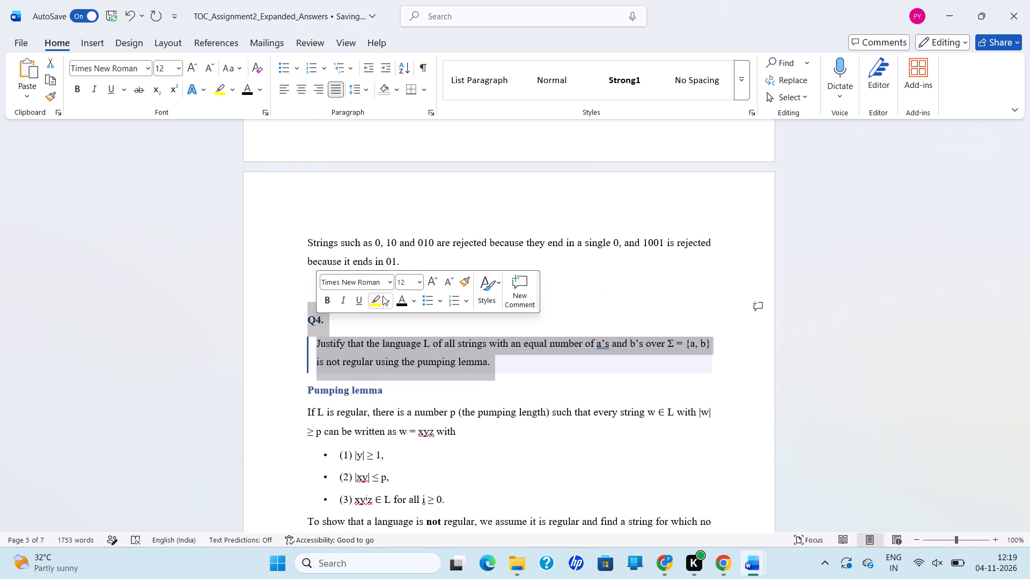
left_click(399, 298)
left_click(434, 281)
left_click(409, 299)
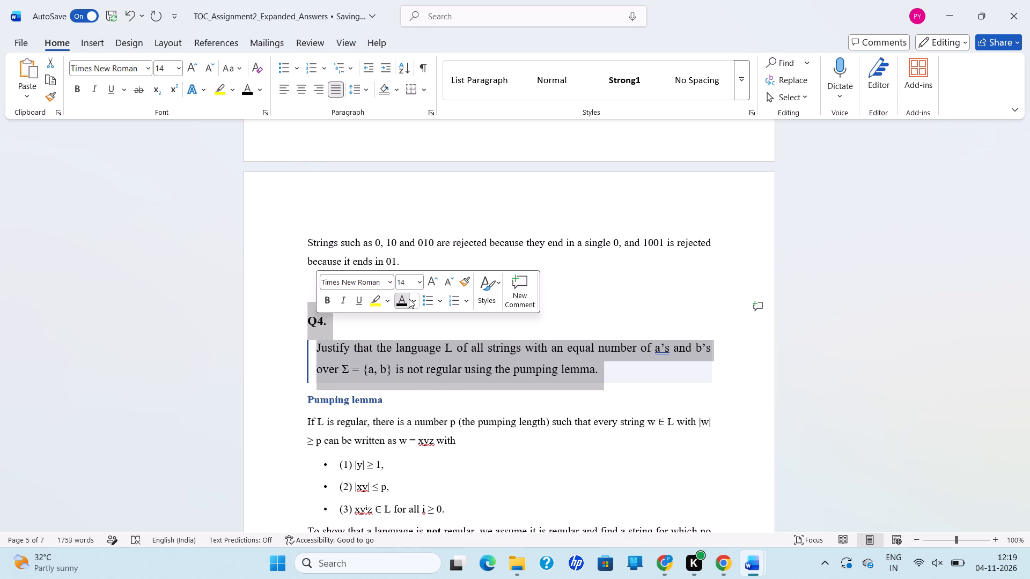
left_click(399, 299)
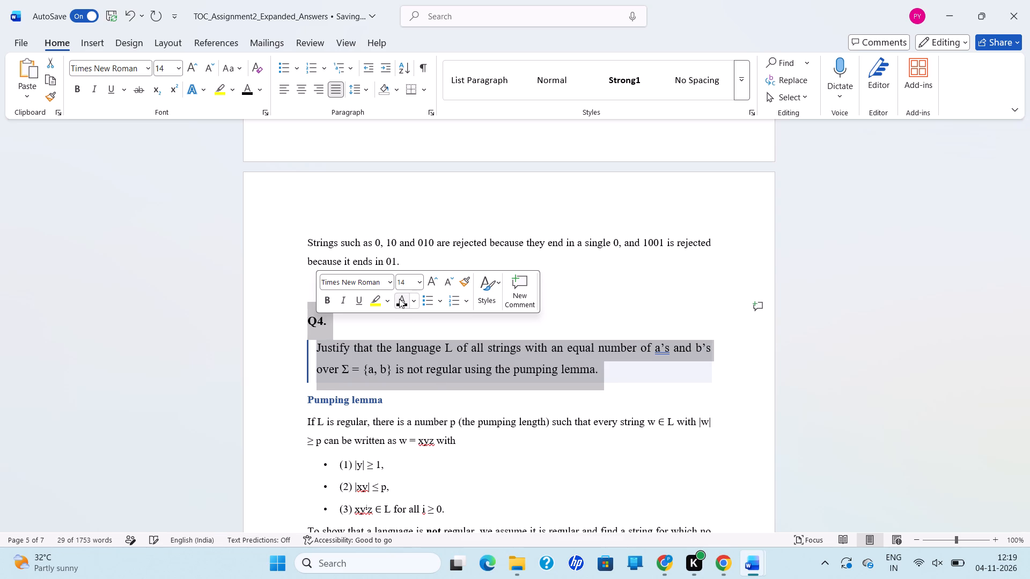
left_click(403, 308)
Set the "Pumping lemma" heading under Q4 to black font colour and size 14.
left_click(434, 395)
left_click_drag(434, 395, 354, 391)
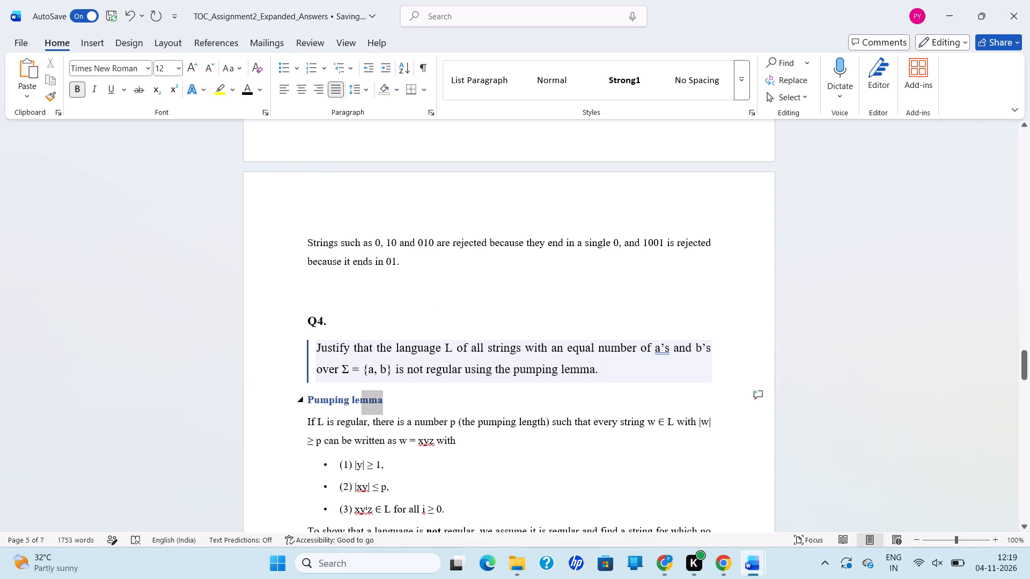
left_click_drag(354, 391, 323, 394)
left_click(407, 373)
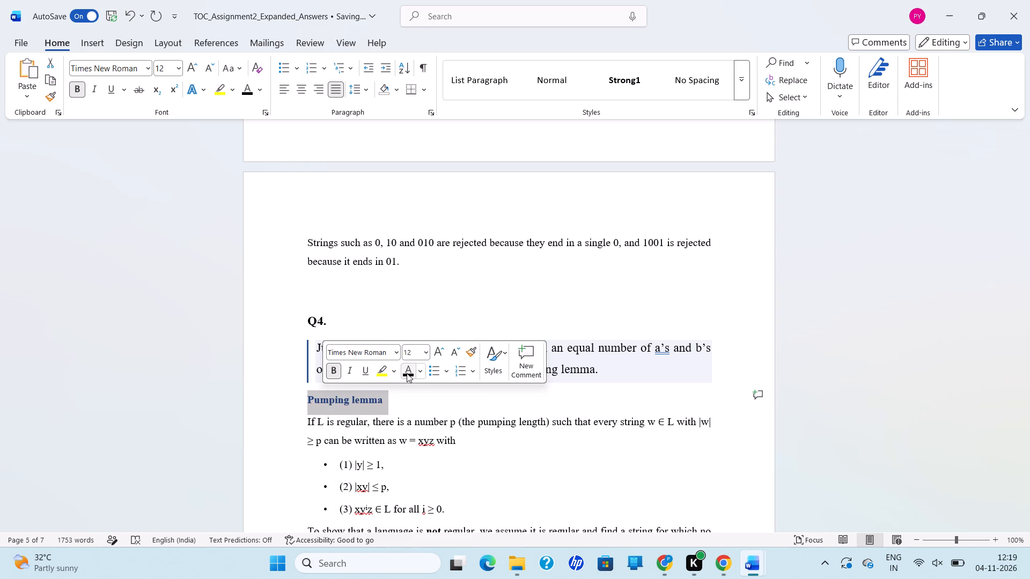
left_click(444, 354)
Set the "Proof (by contradiction)" heading under Q4 to black font colour and size 14.
scroll(438, 392, "down", 1)
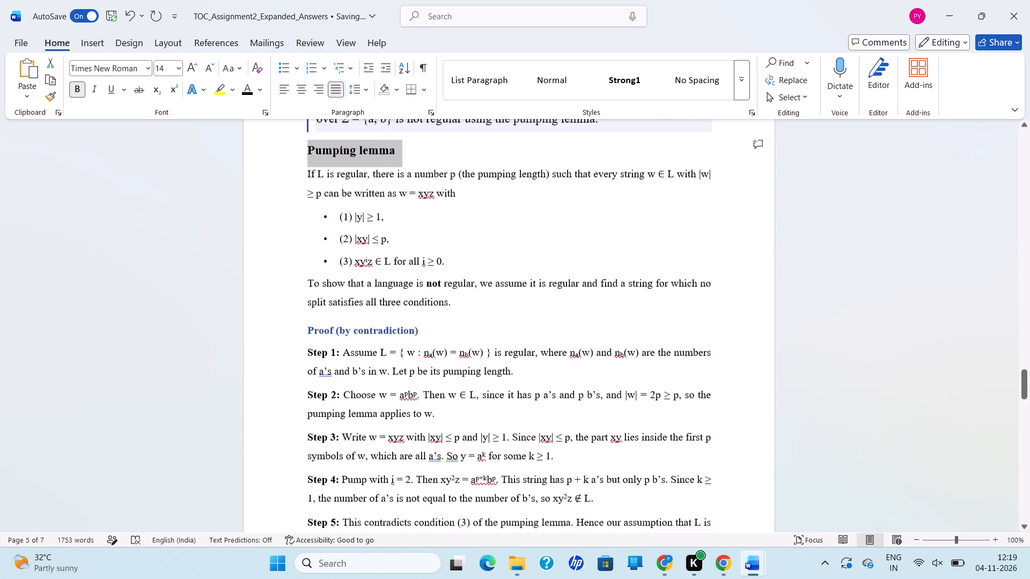
left_click_drag(435, 316, 303, 328)
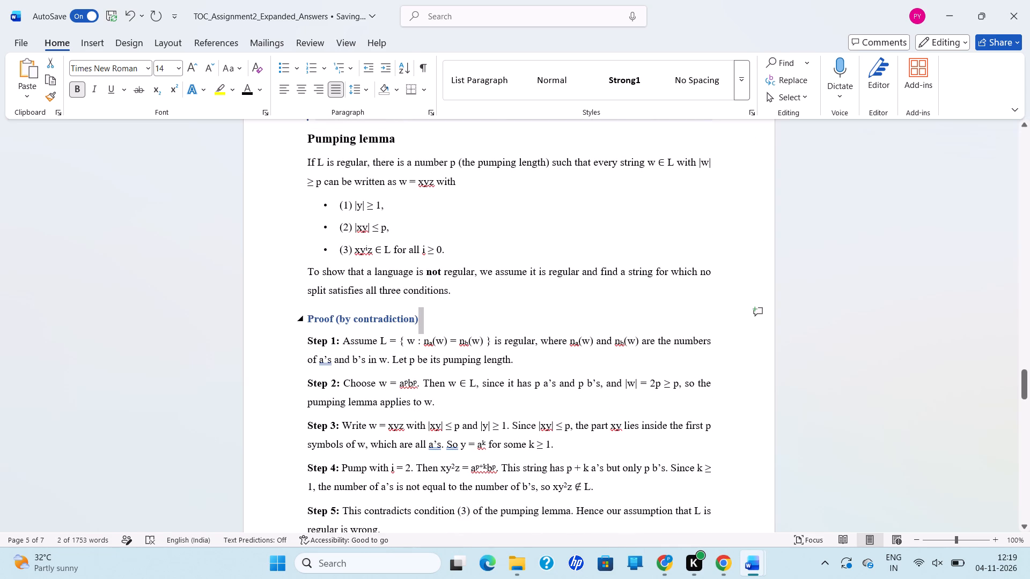
left_click_drag(303, 328, 303, 325)
left_click(388, 300)
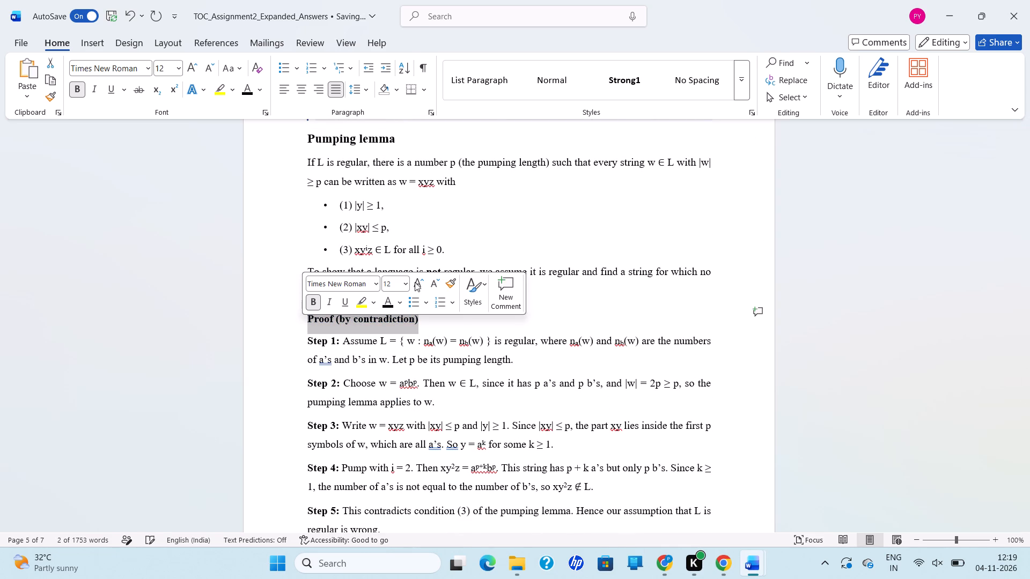
left_click(421, 277)
Insert two empty paragraphs after Step 5 of the Q4 proof, before the Conclusion line.
scroll(451, 328, "down", 2)
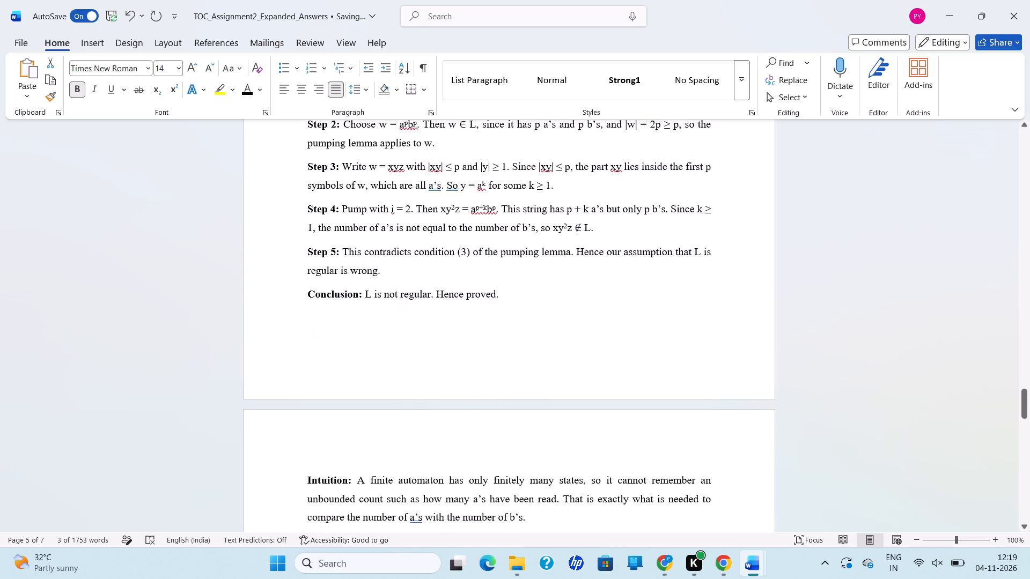
left_click(423, 261)
key("Down")
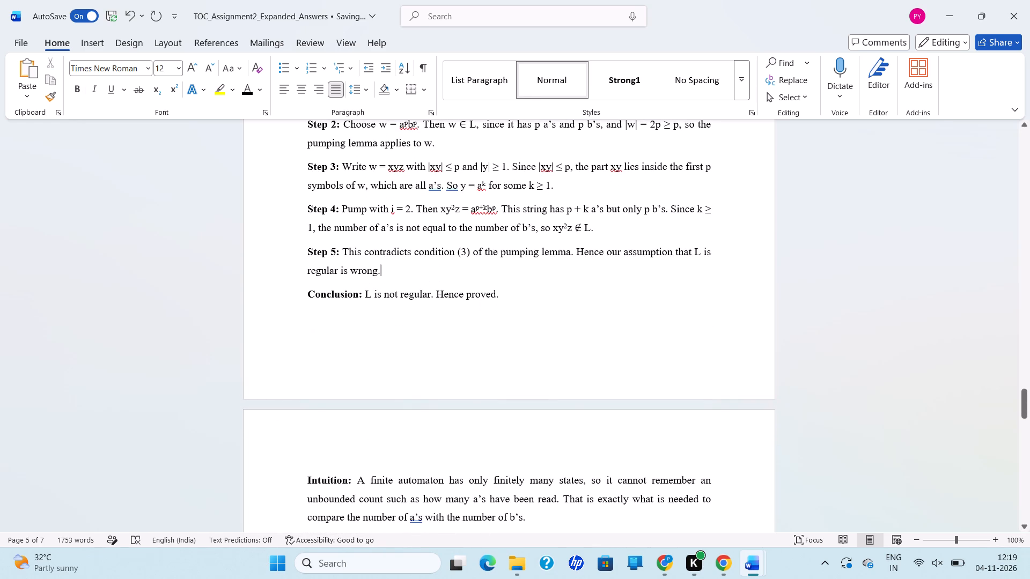
key("Return")
key("Return")
Set the Q5 heading and its question text to black font colour and size 14.
scroll(423, 261, "down", 1)
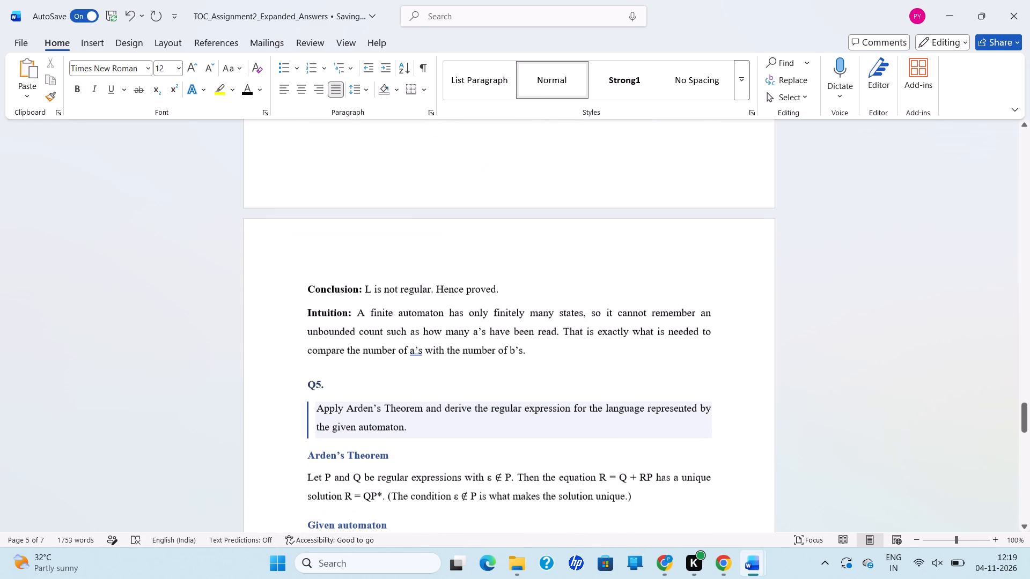
scroll(423, 261, "down", 1)
left_click_drag(453, 425, 351, 403)
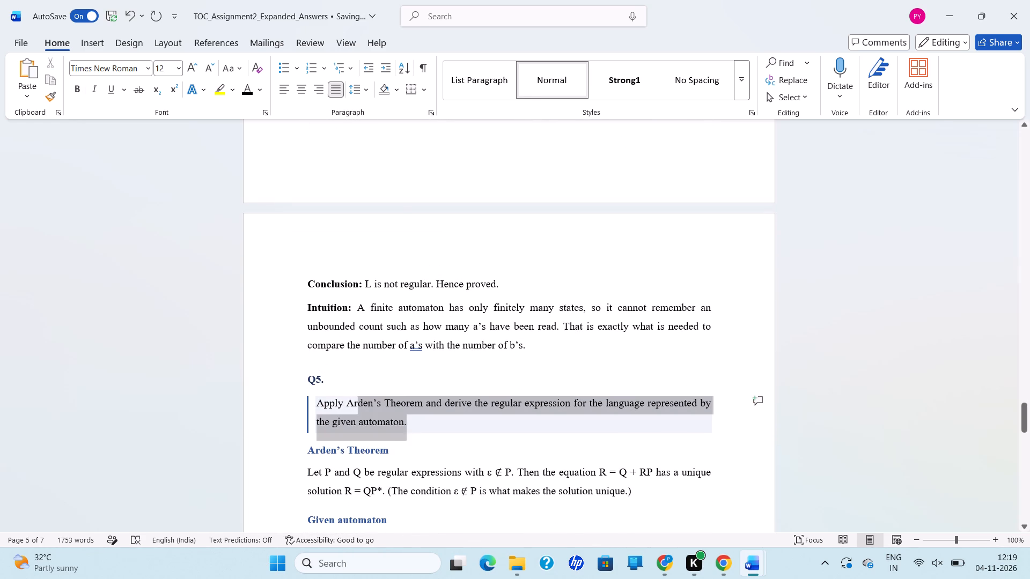
left_click_drag(351, 403, 303, 385)
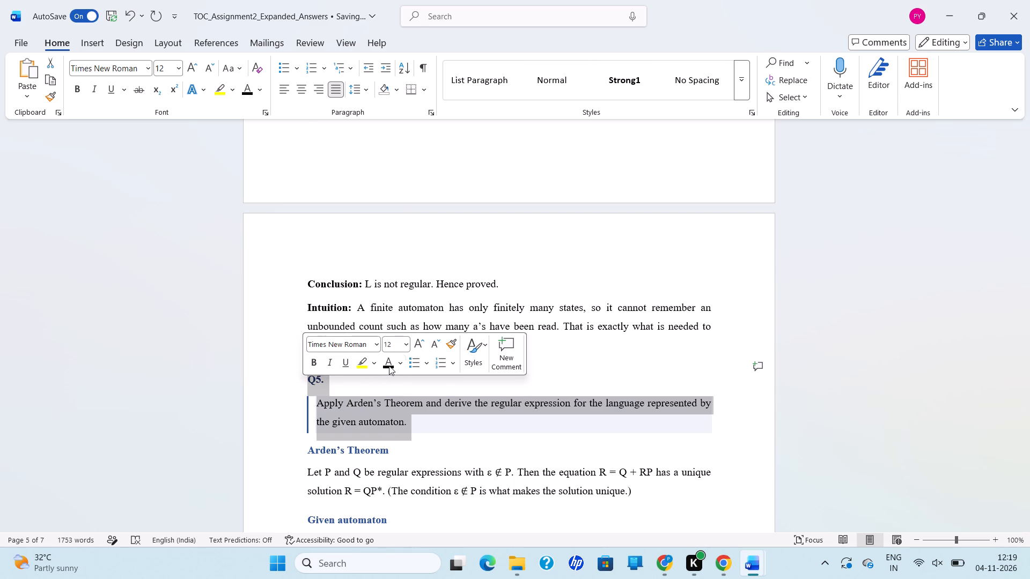
left_click(389, 366)
left_click(420, 346)
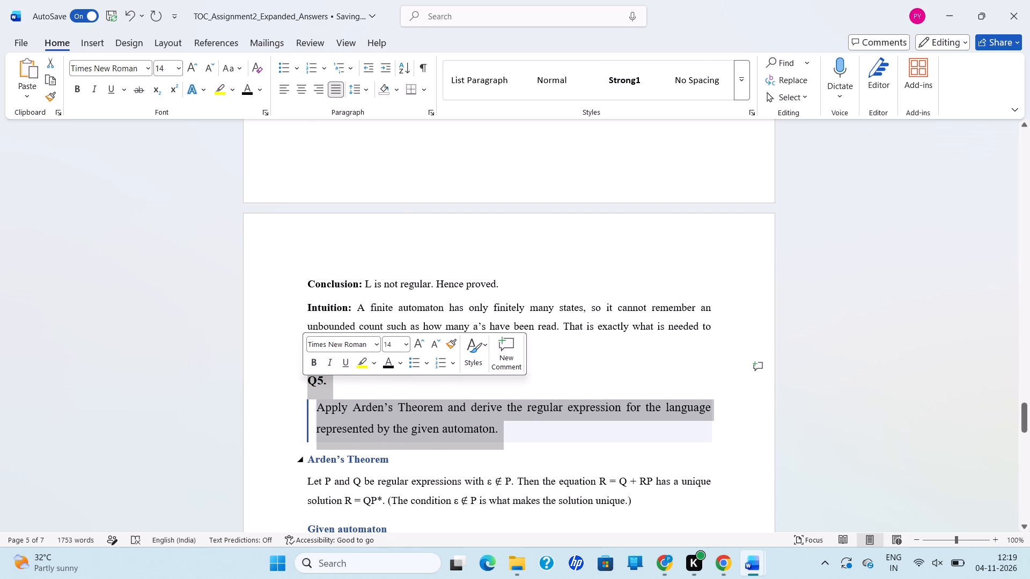
Set the "Arden's Theorem" heading under Q5 to black font colour and size 14.
scroll(432, 456, "down", 1)
left_click_drag(407, 392, 300, 395)
left_click(384, 369)
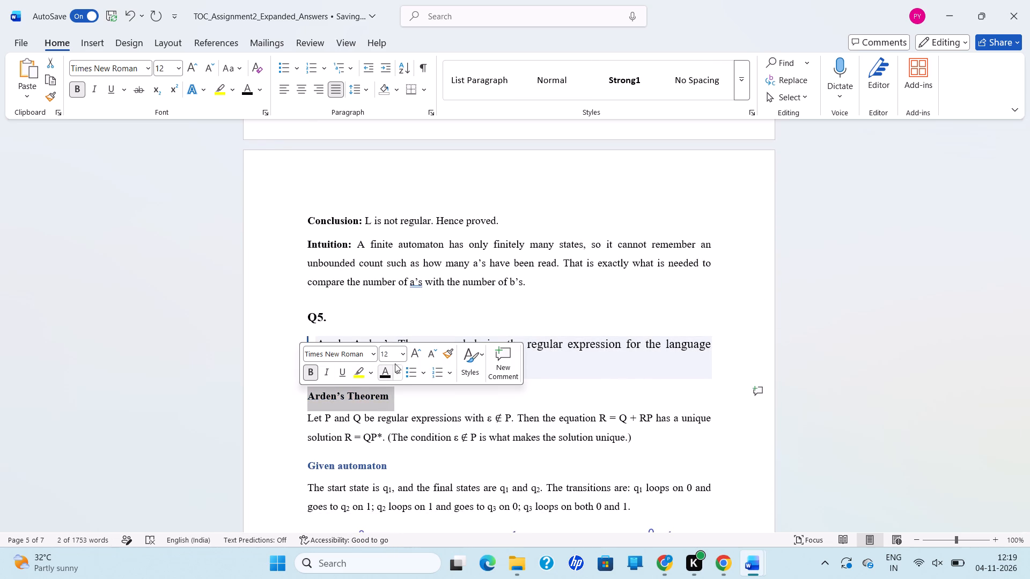
left_click(413, 352)
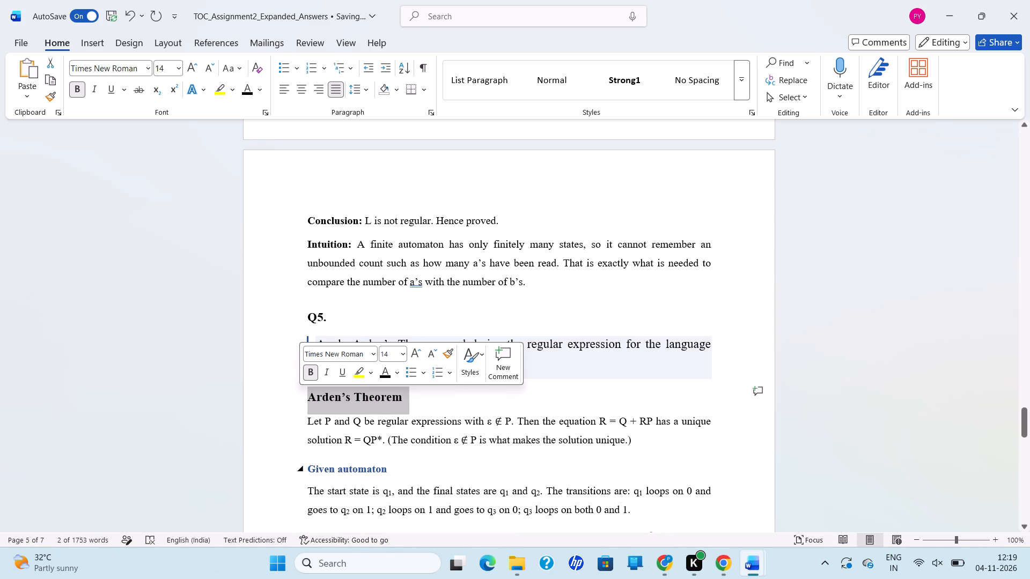
Set the "Given automaton" heading under Q5 to black font colour and size 14.
left_click_drag(395, 466, 301, 470)
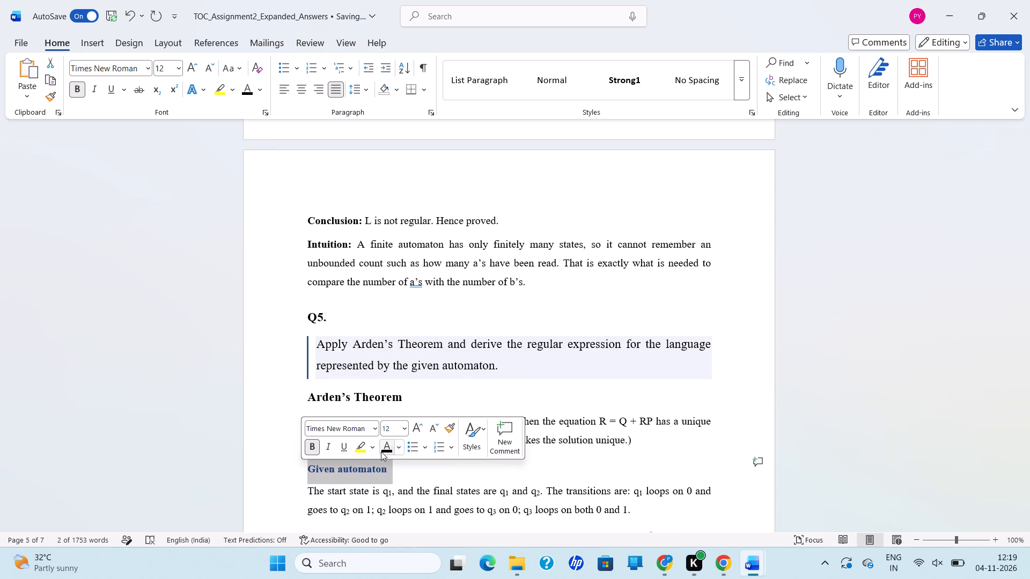
left_click(381, 451)
left_click(418, 426)
Set the "Equations" heading below the Q5 automaton diagram to black font colour and size 14.
scroll(420, 468, "down", 1)
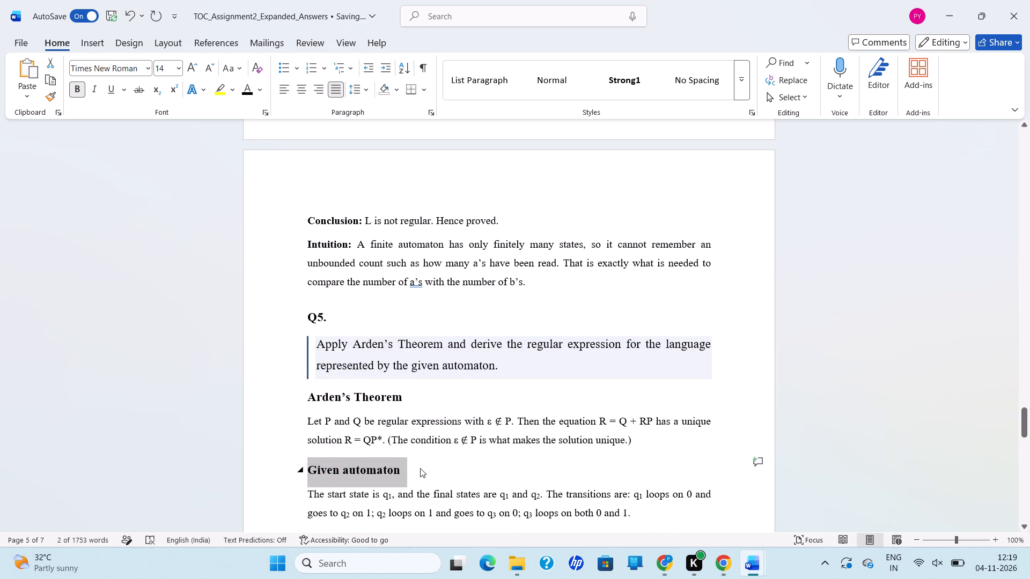
scroll(420, 468, "down", 2)
left_click_drag(369, 408, 304, 409)
left_click(400, 385)
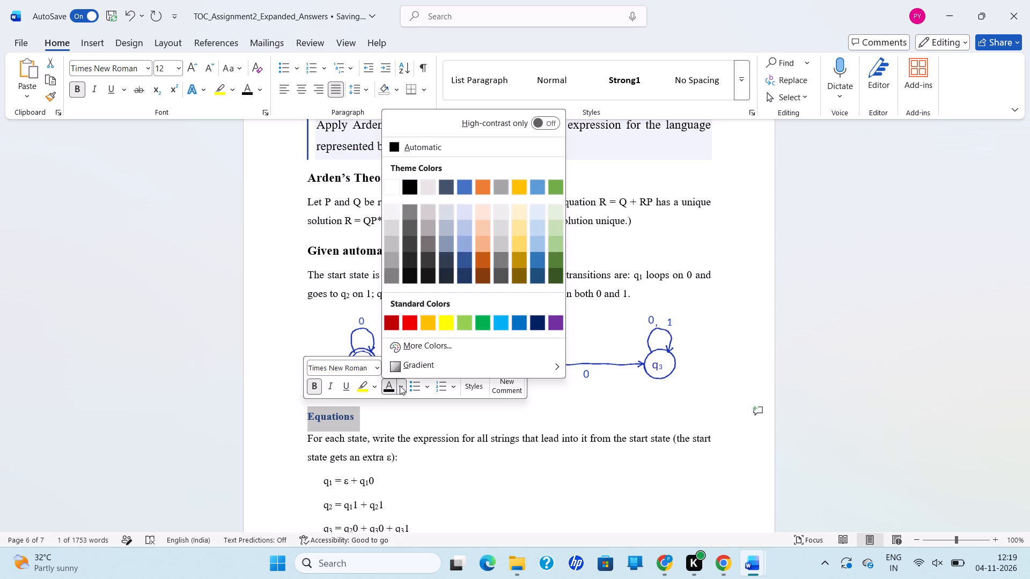
left_click(392, 385)
left_click(422, 366)
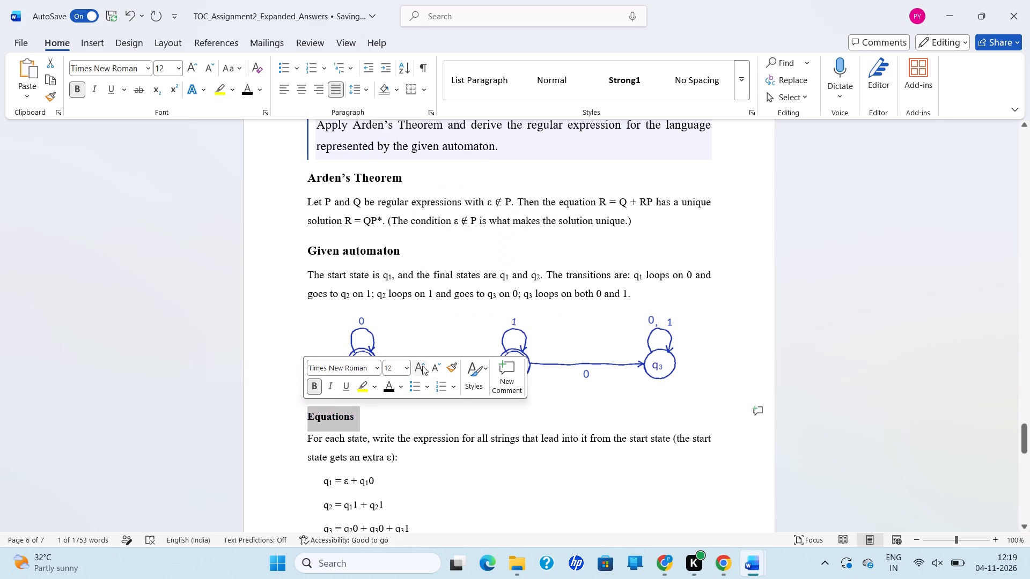
Insert an empty paragraph directly before the "Solving" heading in the Q5 answer.
scroll(485, 519, "down", 1)
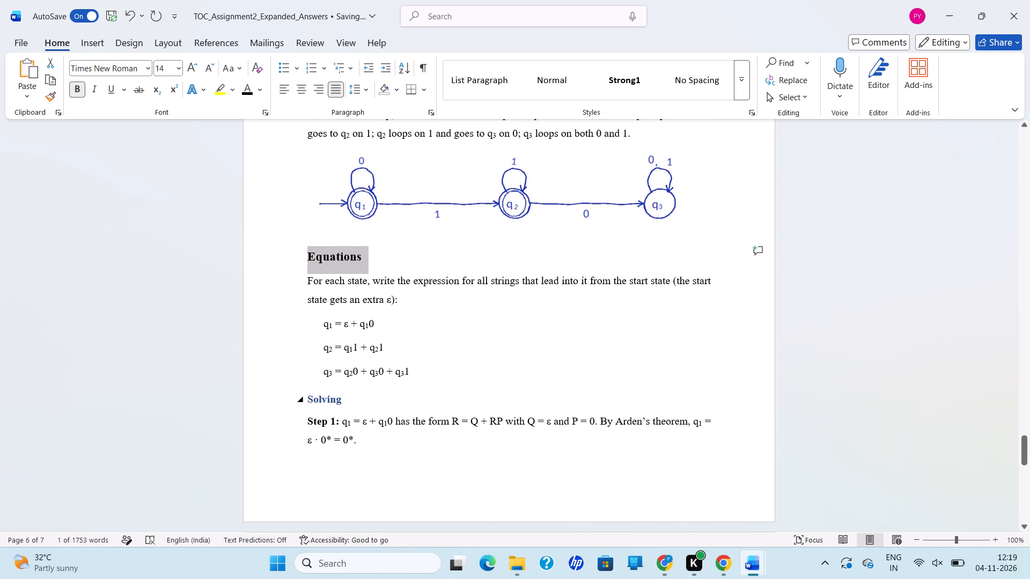
left_click(401, 399)
key("Left")
key("Left")
key("Left")
key("Left")
key("Left")
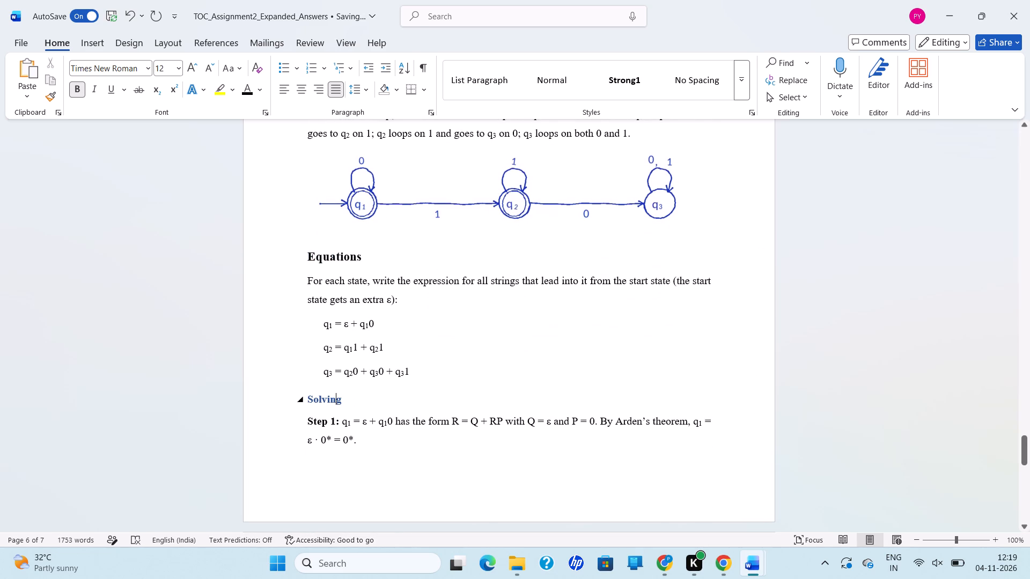
key("Left")
key("Left")
key("Return")
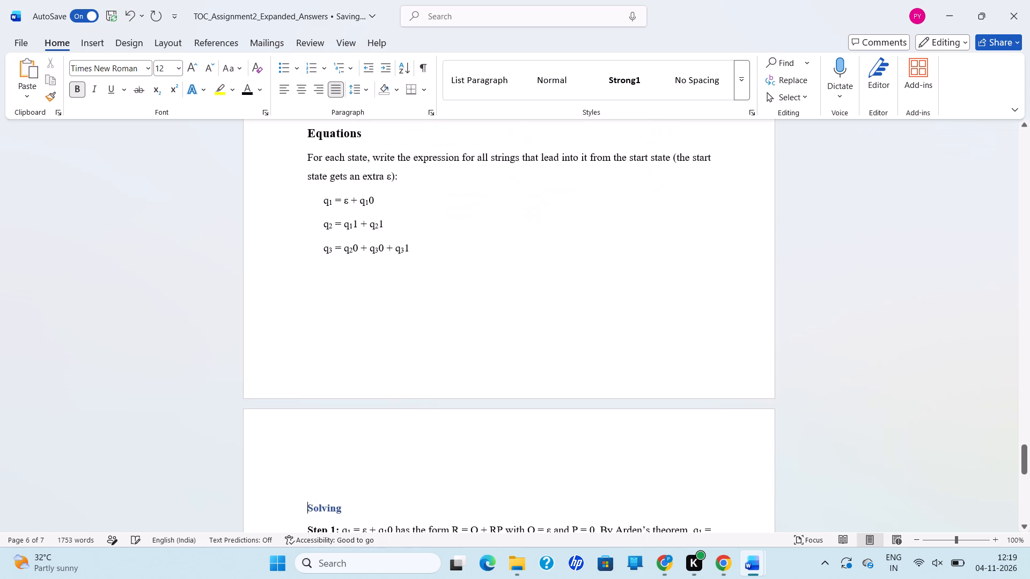
Set the "Solving" heading under Q5 to black font colour and size 14.
scroll(401, 399, "down", 1)
left_click_drag(348, 381, 301, 376)
left_click(391, 352)
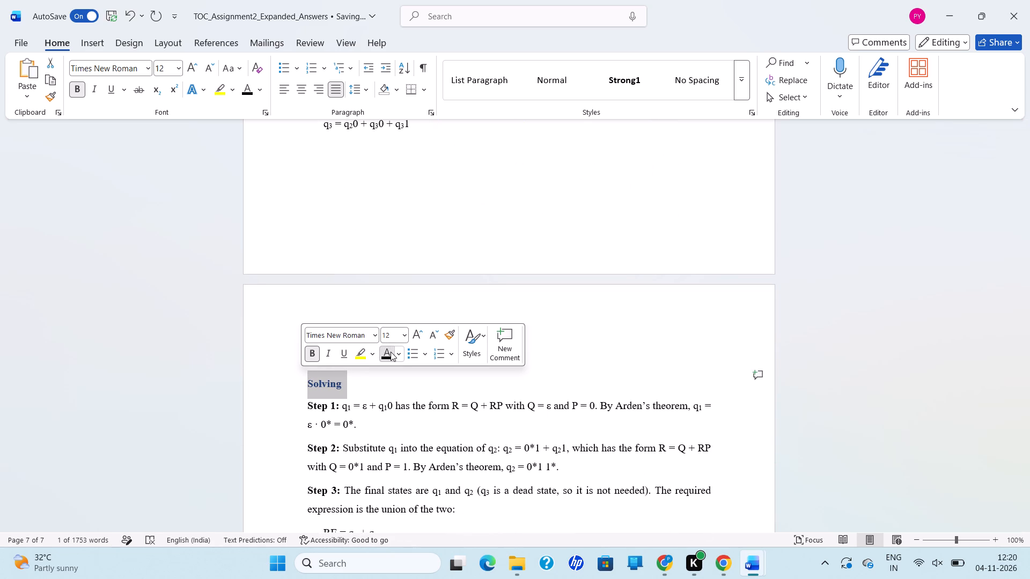
left_click(416, 333)
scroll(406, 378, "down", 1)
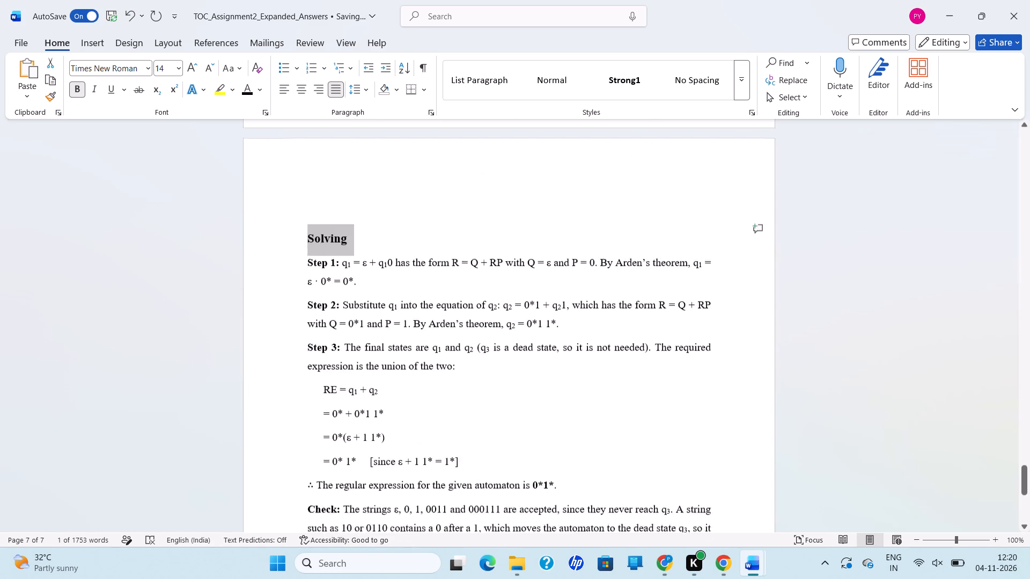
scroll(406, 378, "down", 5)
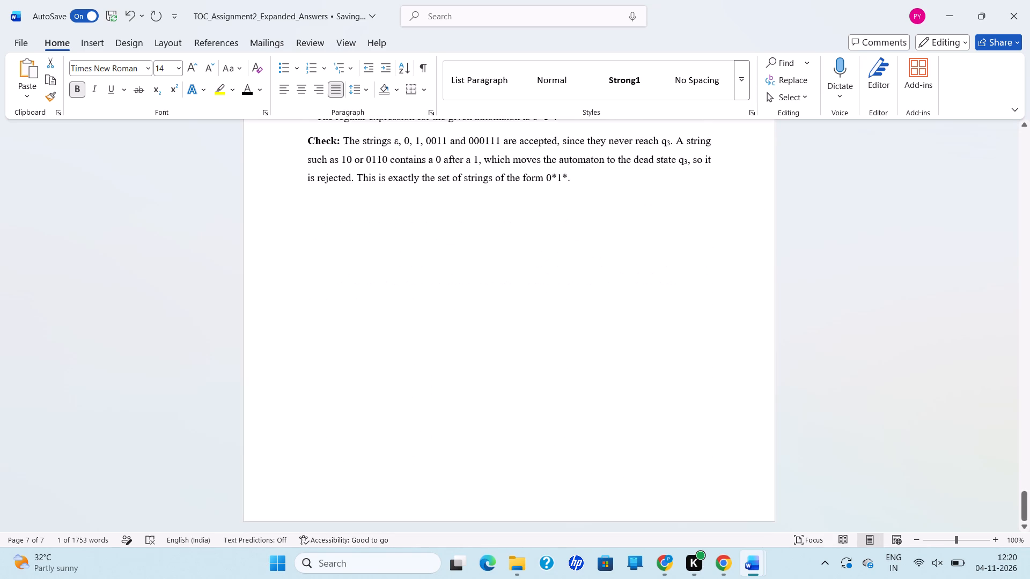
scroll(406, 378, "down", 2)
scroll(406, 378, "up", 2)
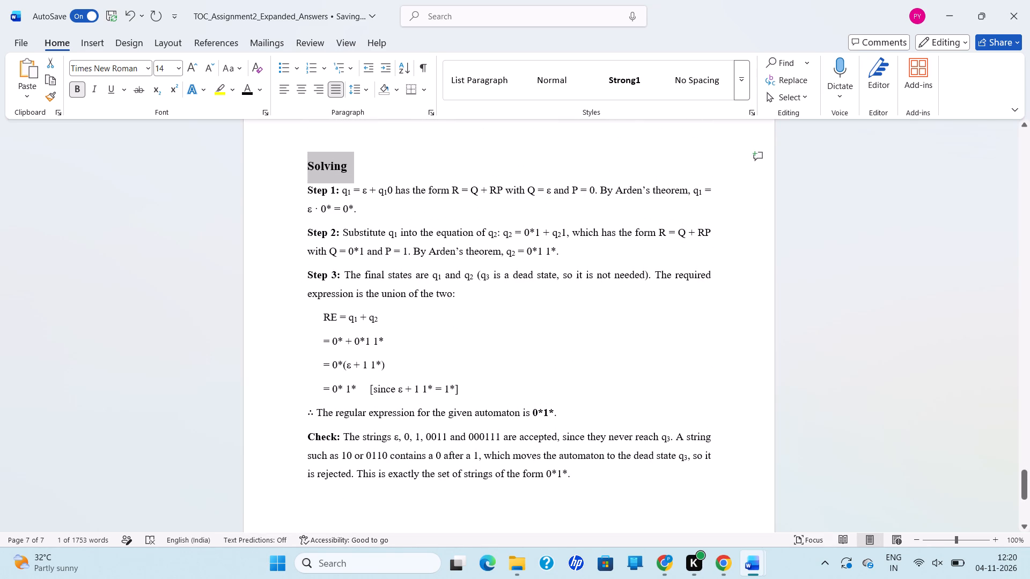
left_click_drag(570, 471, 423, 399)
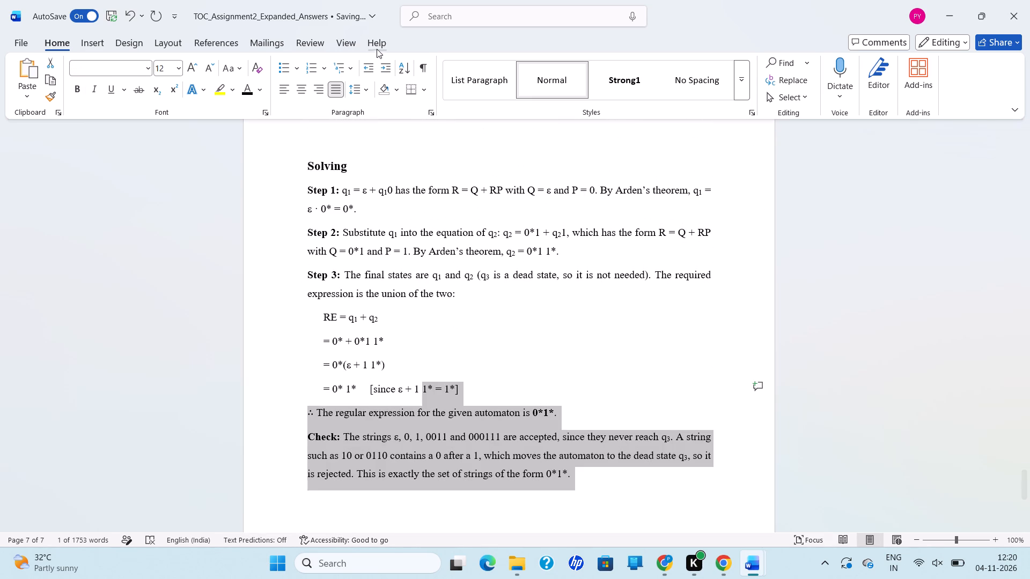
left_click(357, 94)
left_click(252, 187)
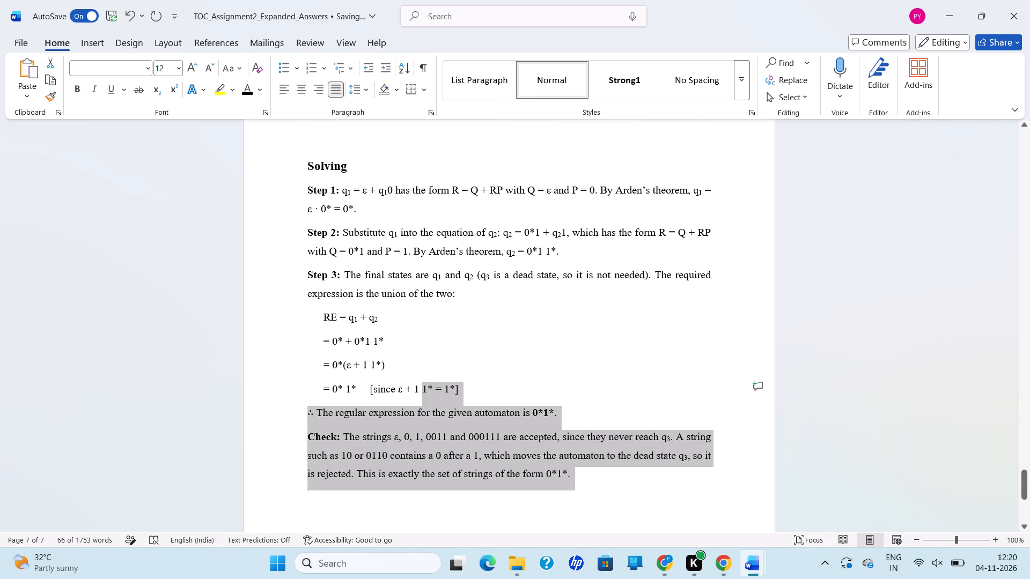
Examine the document from the Assignment – 2 title through Q5, checking heading formatting and page breaks.
scroll(373, 252, "up", 19)
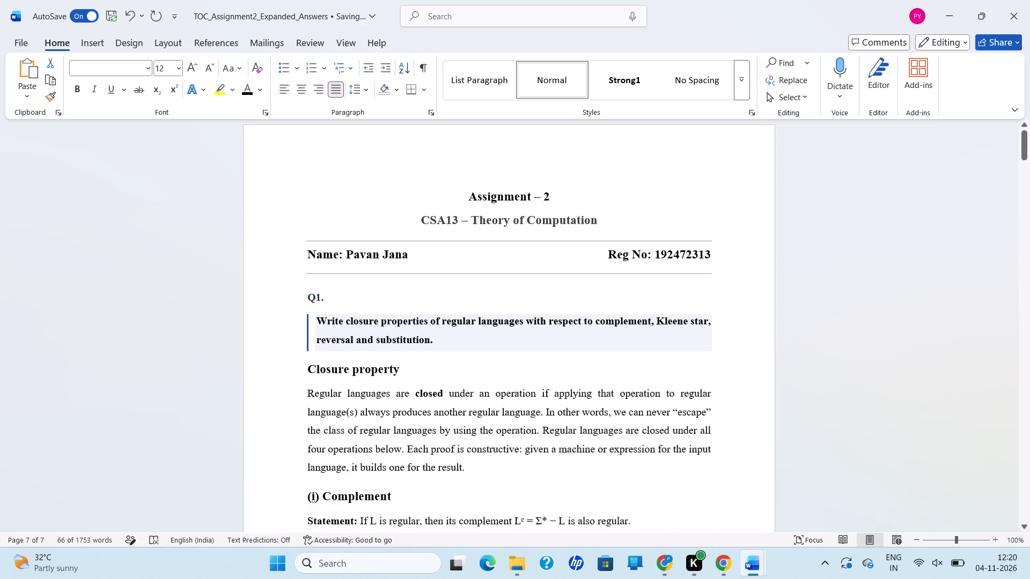
scroll(373, 252, "up", 8)
scroll(373, 252, "down", 11)
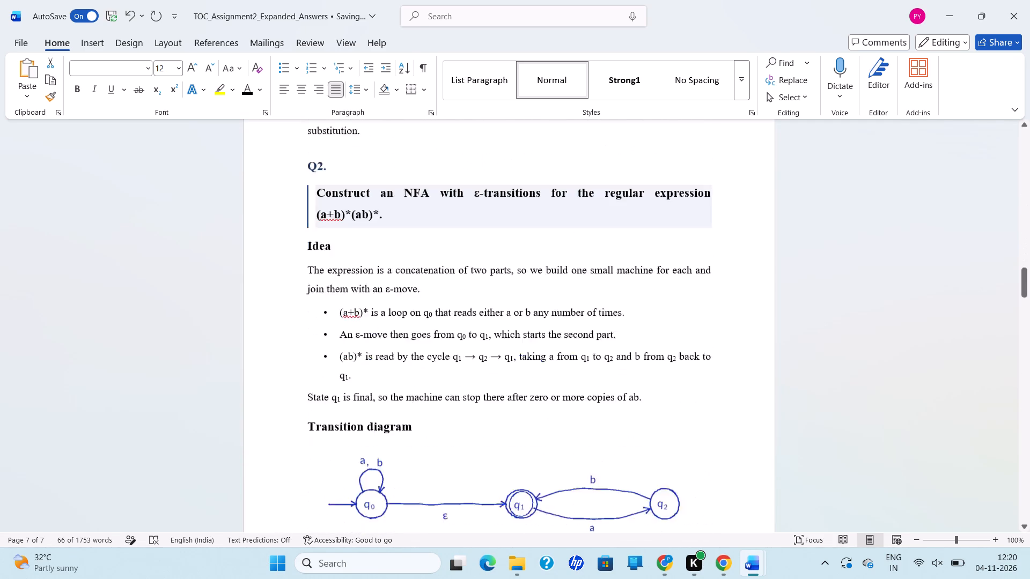
scroll(373, 252, "down", 7)
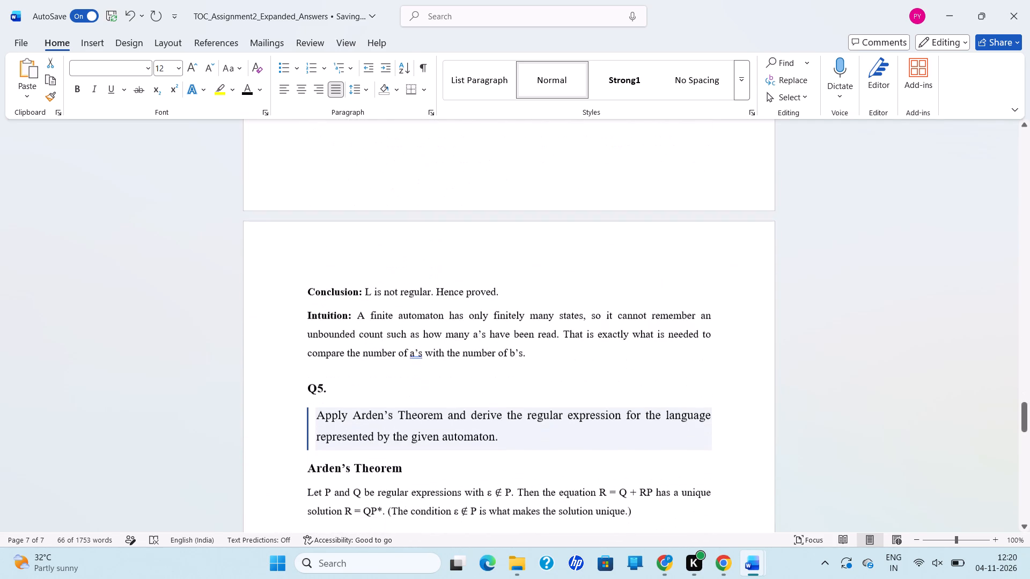
scroll(373, 252, "down", 2)
scroll(373, 252, "up", 11)
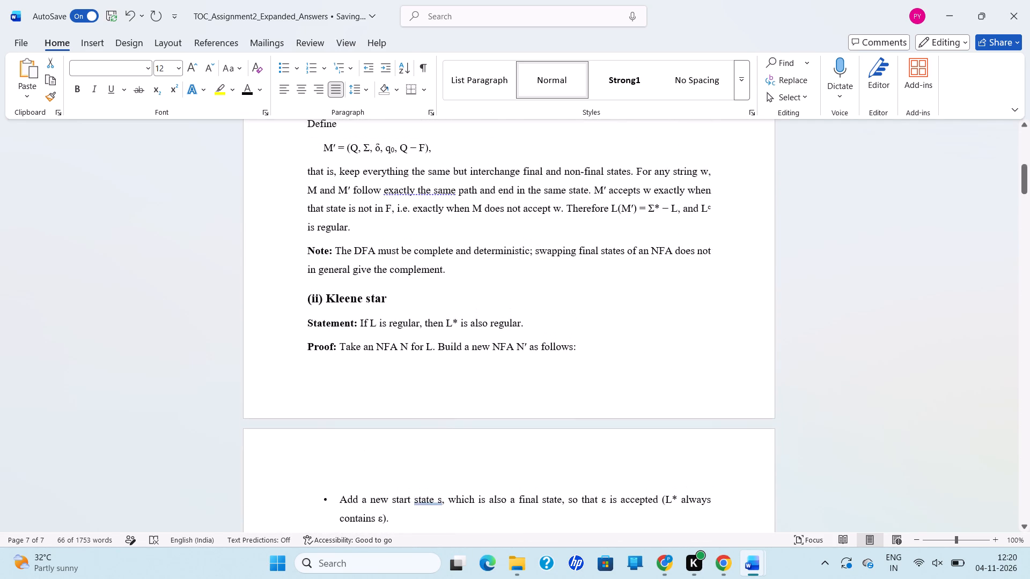
Insert two empty paragraphs after the Complement note in Q1, before the "(ii) Kleene star" heading.
scroll(373, 252, "up", 1)
scroll(373, 252, "down", 1)
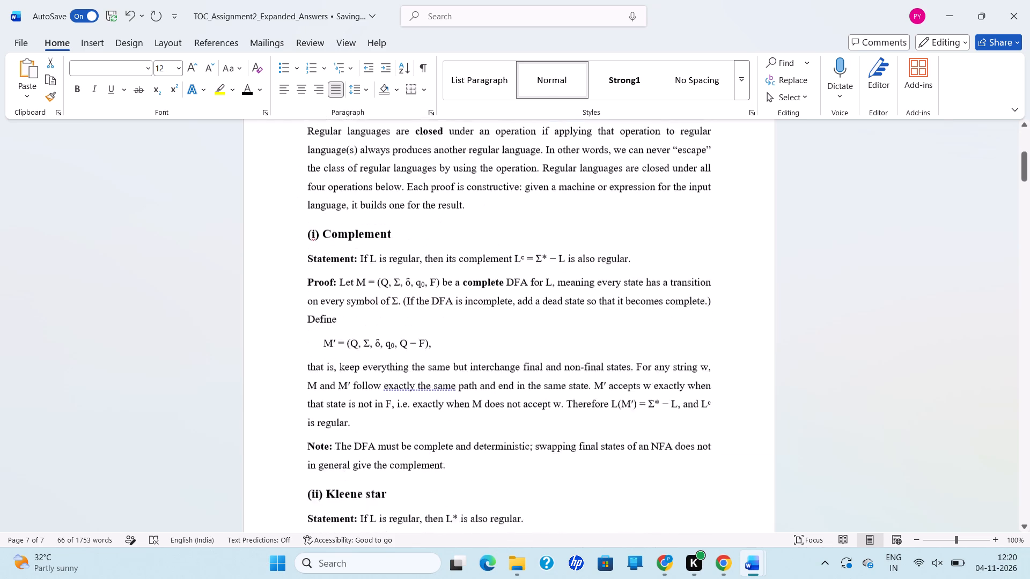
scroll(373, 252, "down", 1)
scroll(373, 252, "up", 1)
left_click(456, 317)
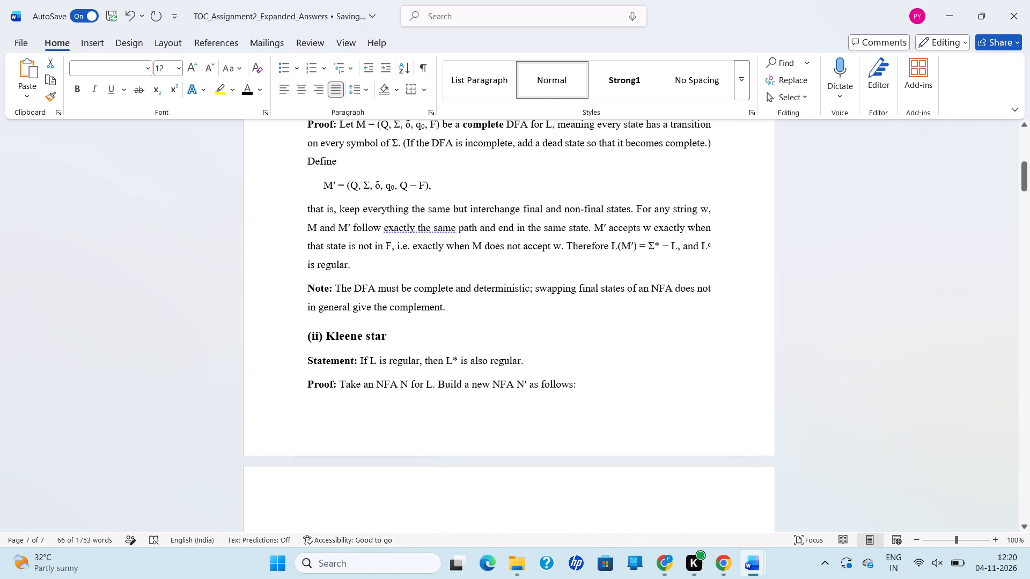
key("Return")
key("Return")
Insert two empty paragraphs after the Conclusion of the Q1 answer, before the Q2 heading.
scroll(456, 317, "down", 2)
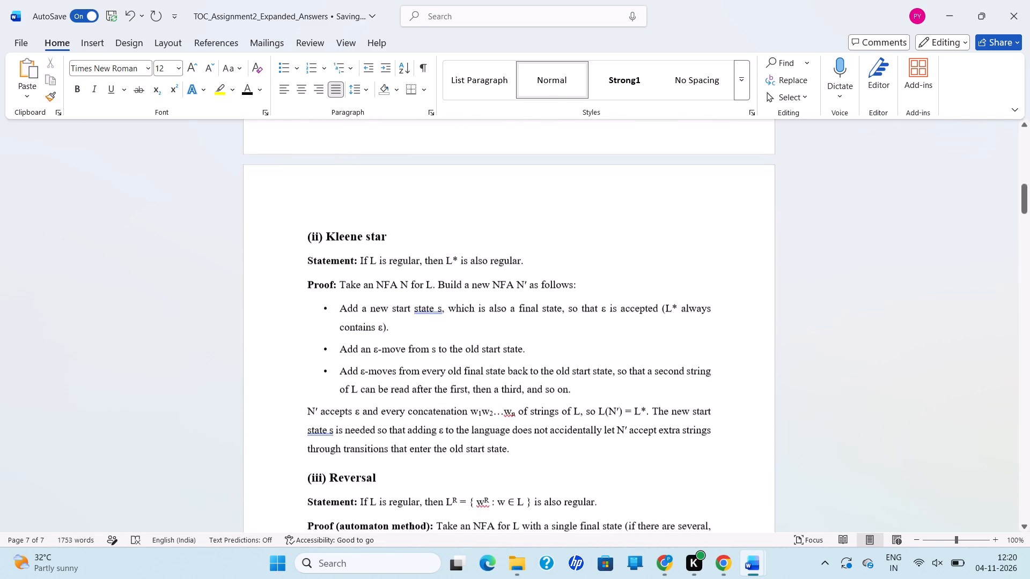
scroll(456, 317, "down", 3)
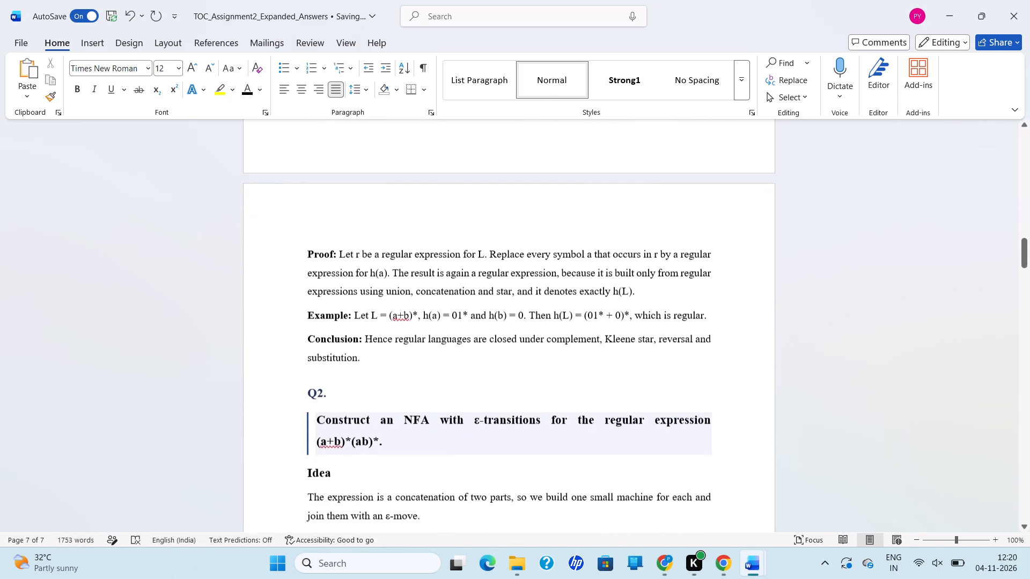
scroll(456, 317, "down", 1)
scroll(456, 317, "up", 1)
left_click(420, 363)
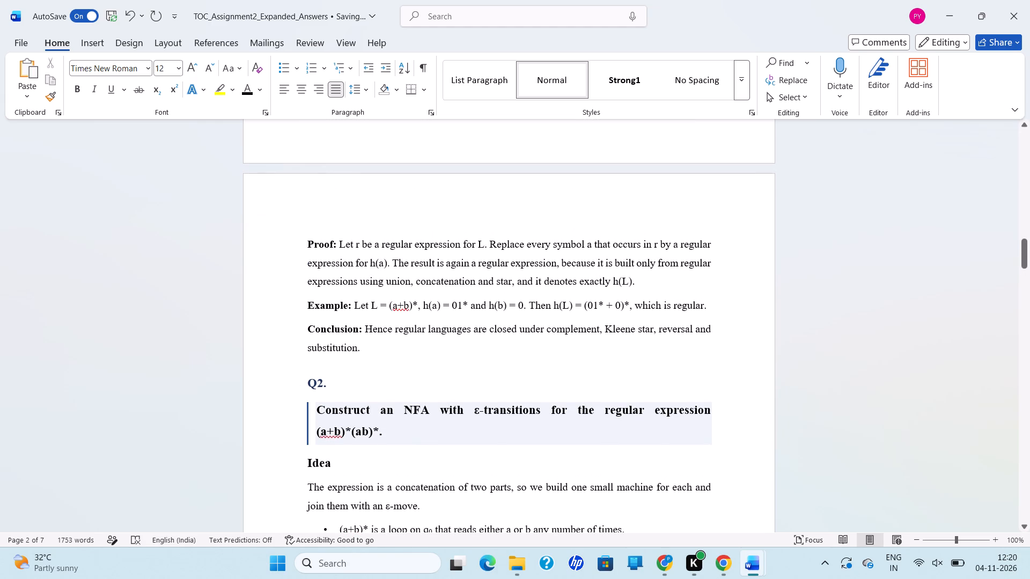
key("Return")
key("Return")
Insert four empty paragraphs after the closing Note of the Q2 answer, before the Q3 heading.
scroll(420, 363, "down", 2)
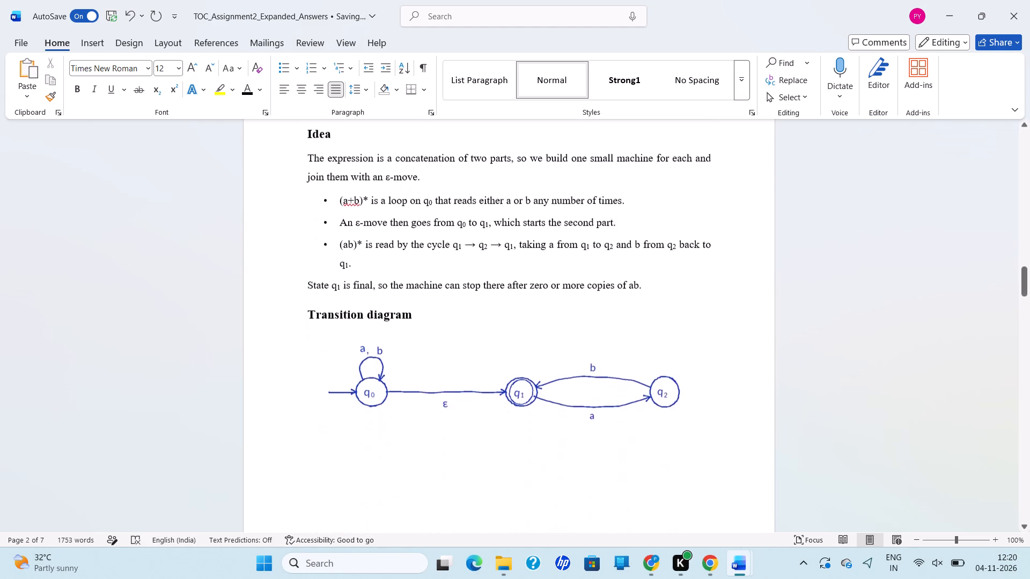
scroll(420, 363, "down", 3)
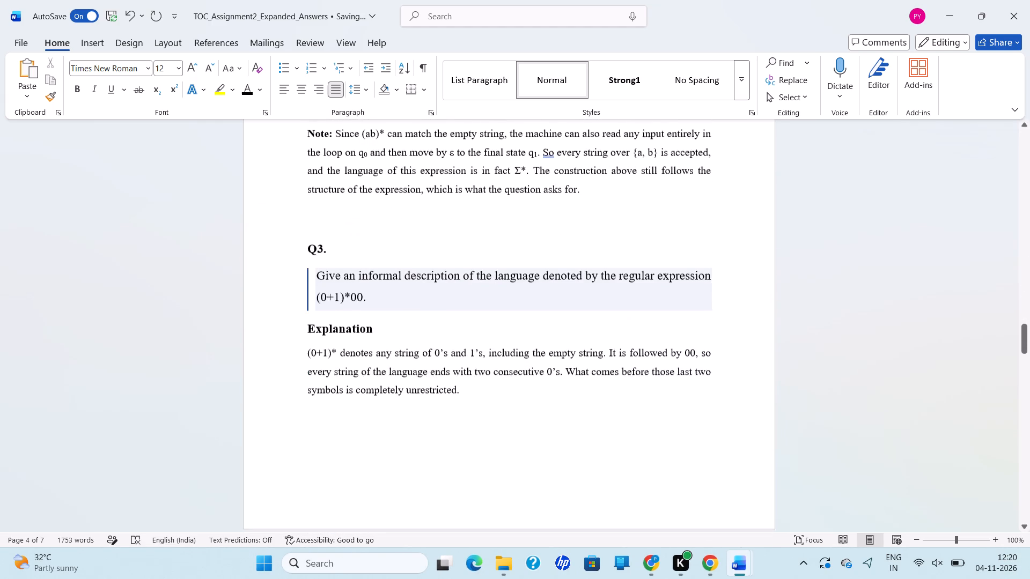
scroll(420, 363, "up", 1)
left_click(588, 361)
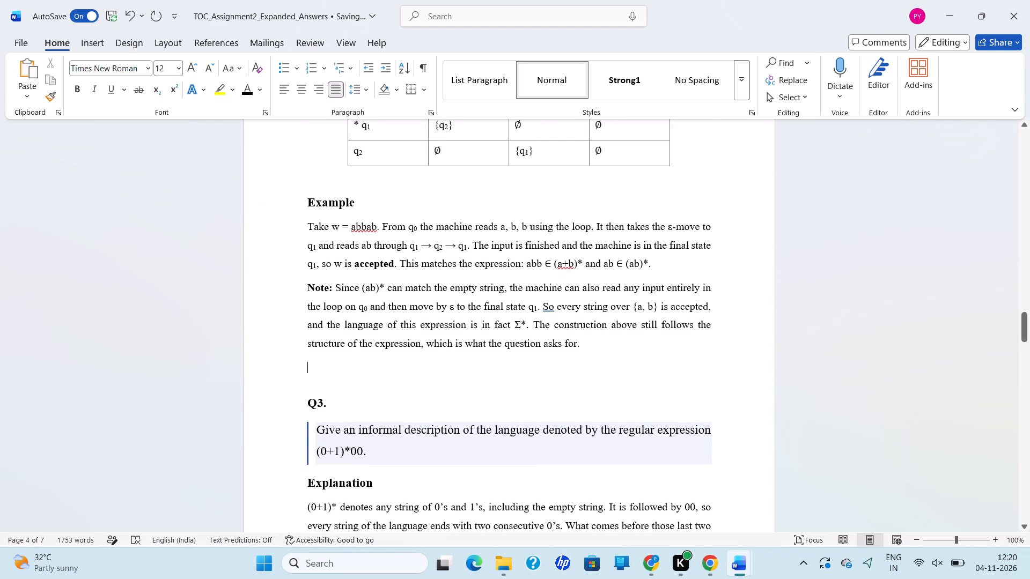
key("Return")
key("Return")
key("Return")
key("Return")
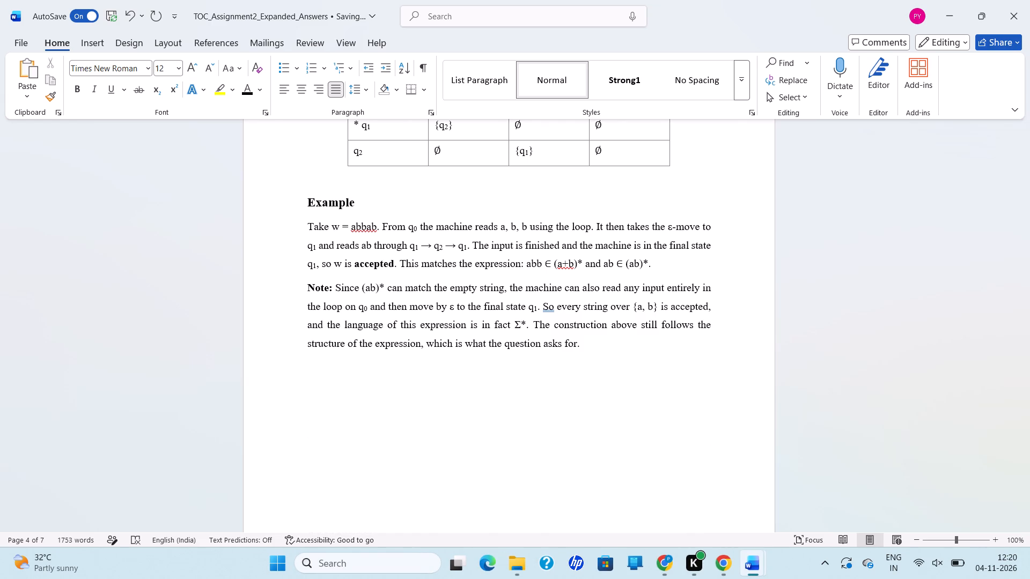
Insert two empty paragraphs after the Intuition paragraph of the Q4 answer, before the Q5 heading.
scroll(588, 361, "up", 1, "ctrl")
scroll(588, 361, "down", 2)
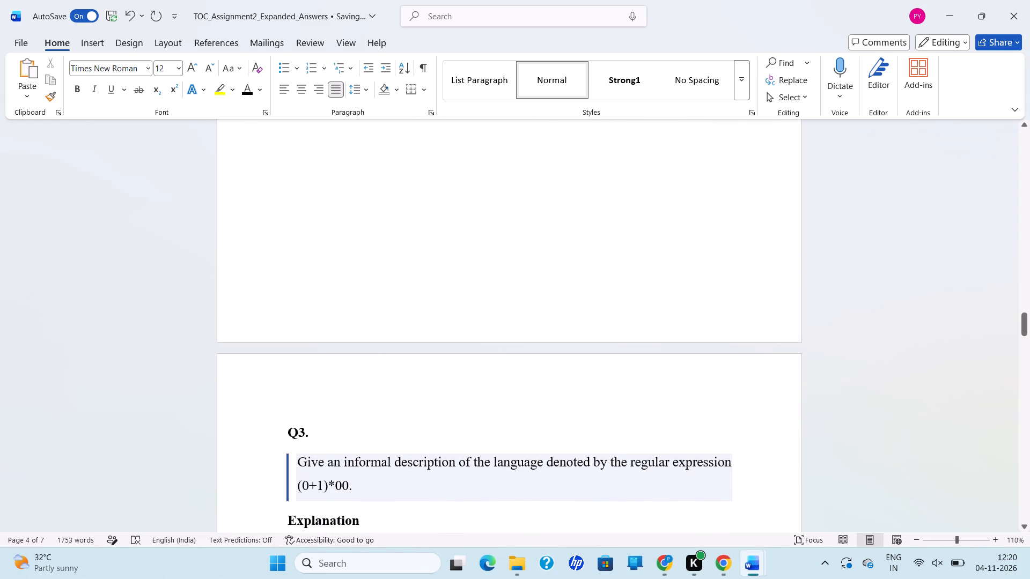
key("ctrl+0")
scroll(588, 361, "down", 3)
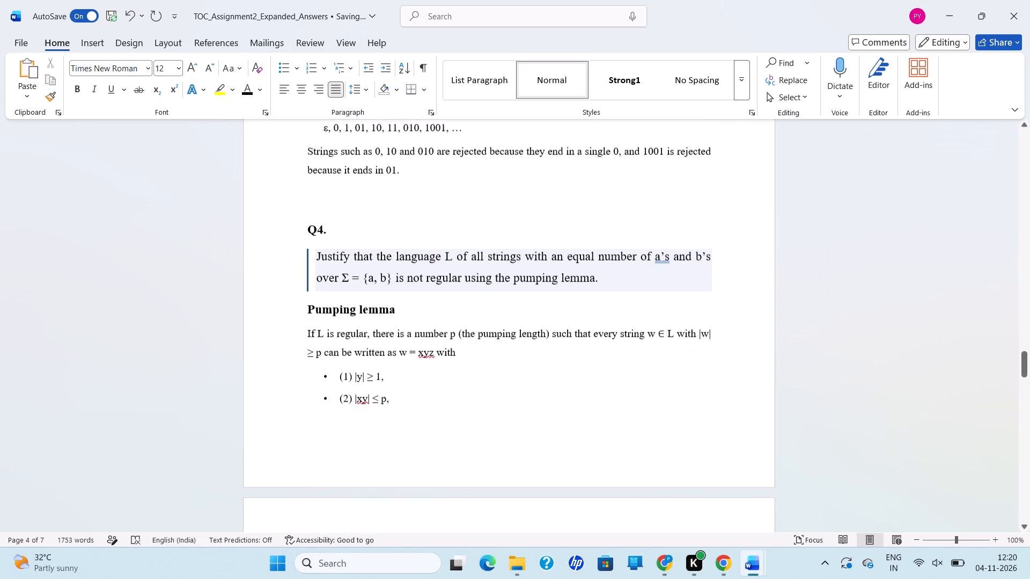
scroll(588, 361, "down", 3)
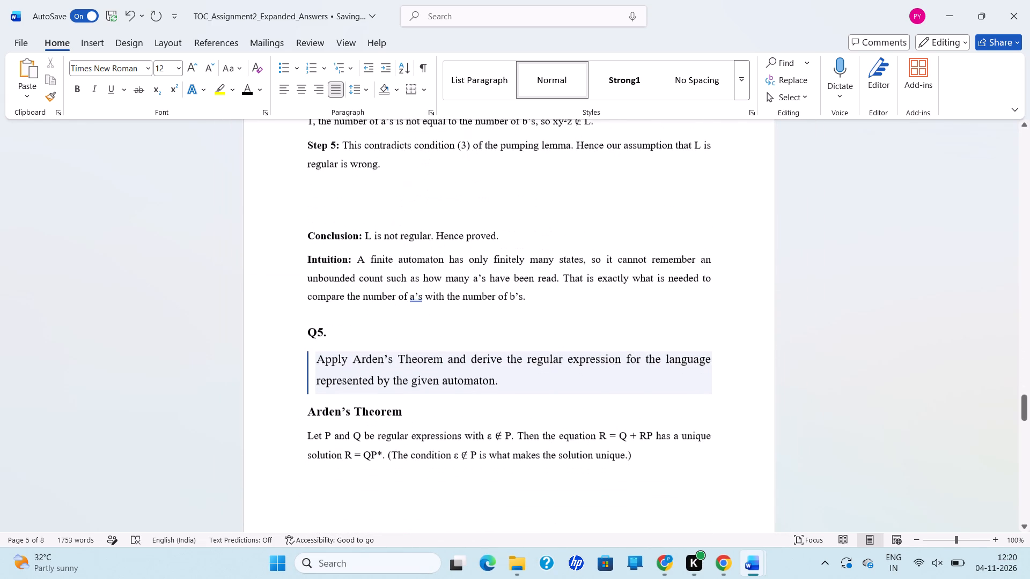
left_click(539, 305)
key("Return")
key("Return")
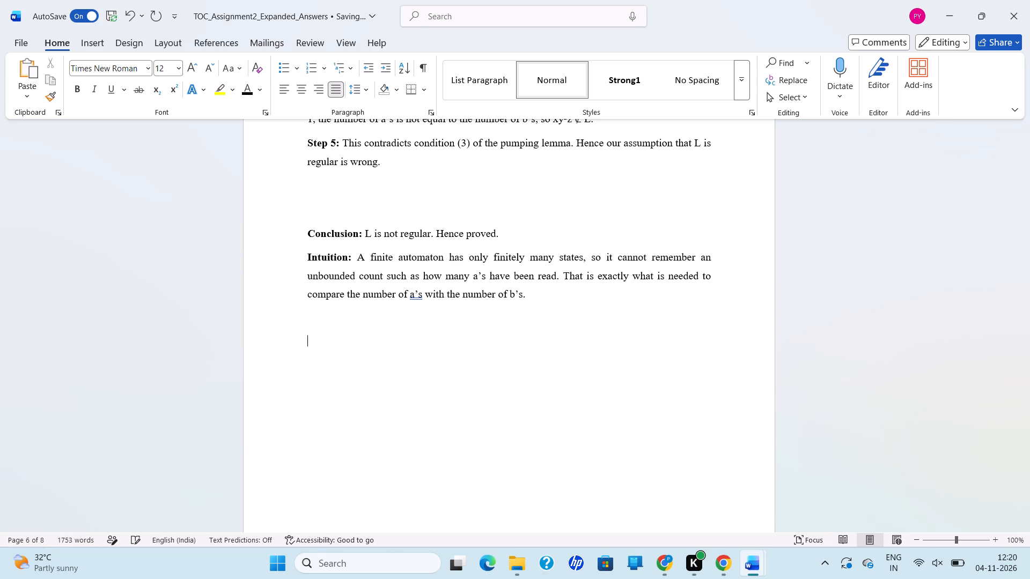
Examine the page layout of the Q5 answer through the end of the document.
scroll(539, 305, "down", 4)
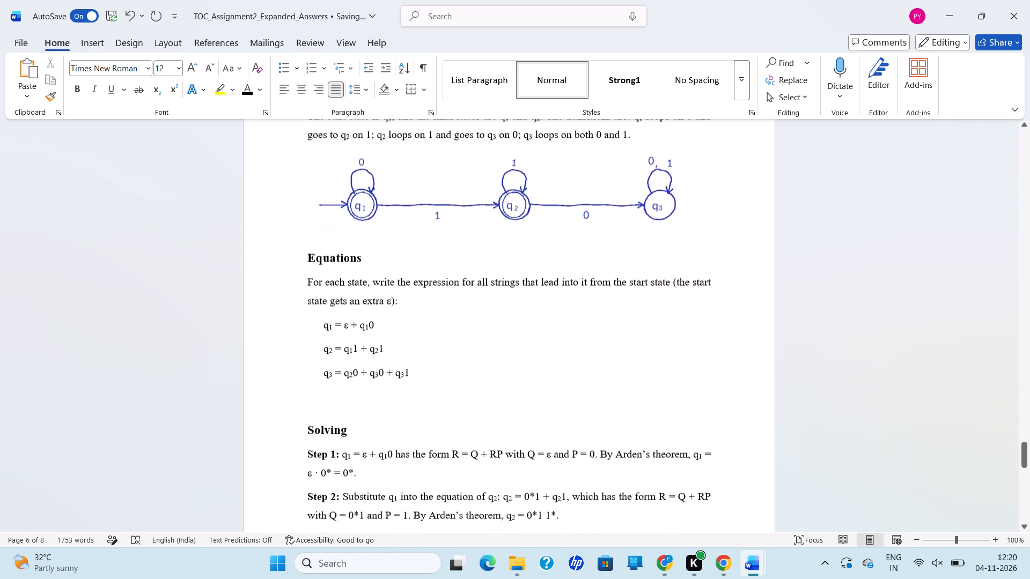
scroll(539, 305, "down", 6)
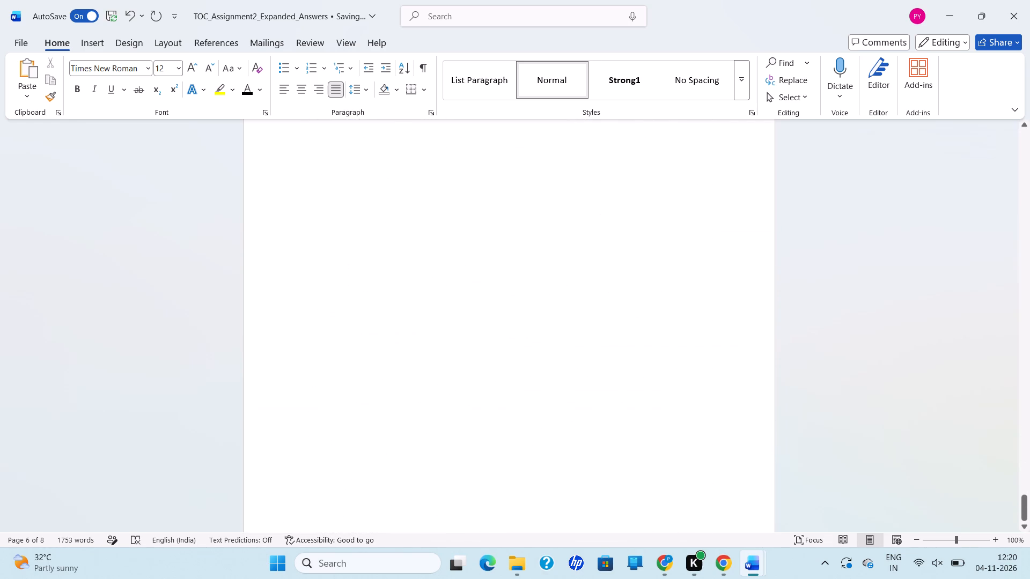
scroll(539, 305, "down", 3)
scroll(539, 305, "up", 5)
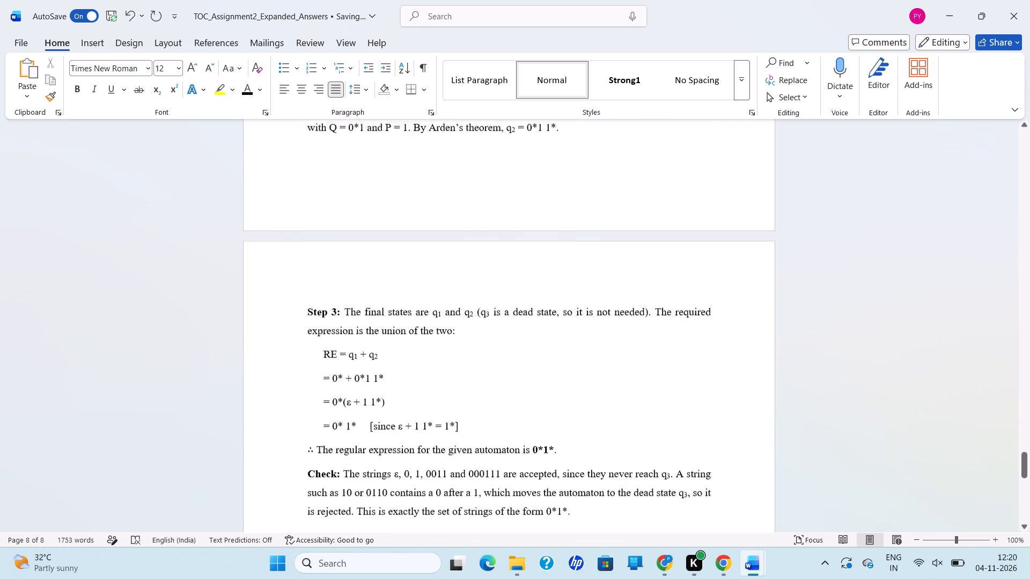
Save the assignment document.
scroll(539, 305, "up", 12)
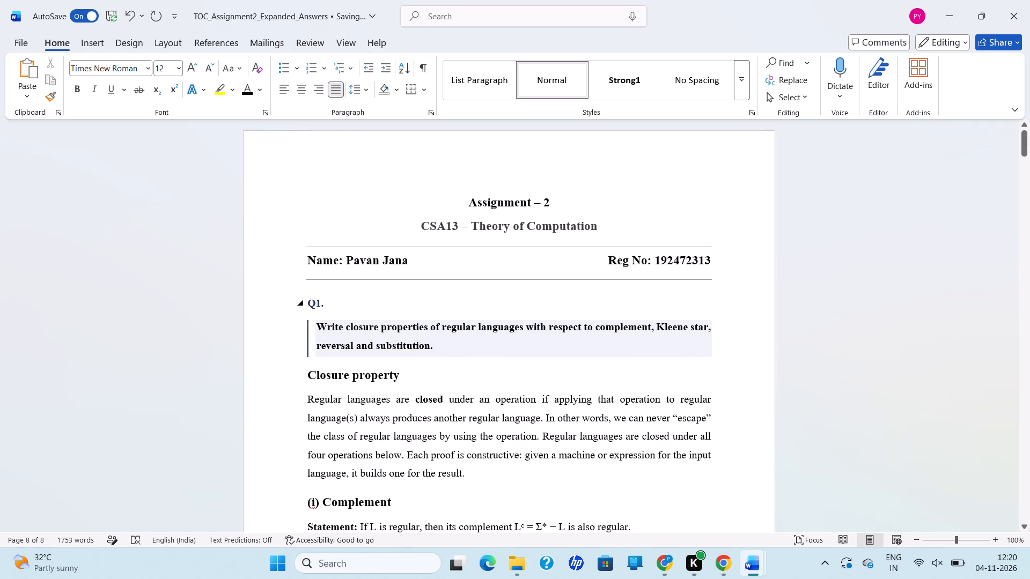
key("ctrl+s")
key("ctrl+s")
Set the line spacing of the introductory paragraph under the Closure property heading in Q1 to 2.0.
left_click_drag(473, 472, 281, 401)
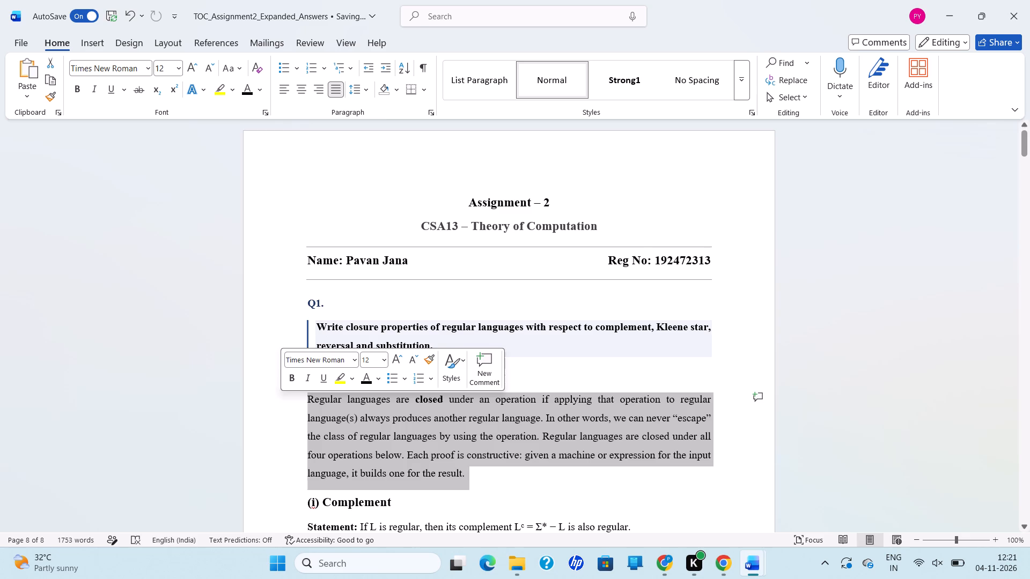
left_click(369, 88)
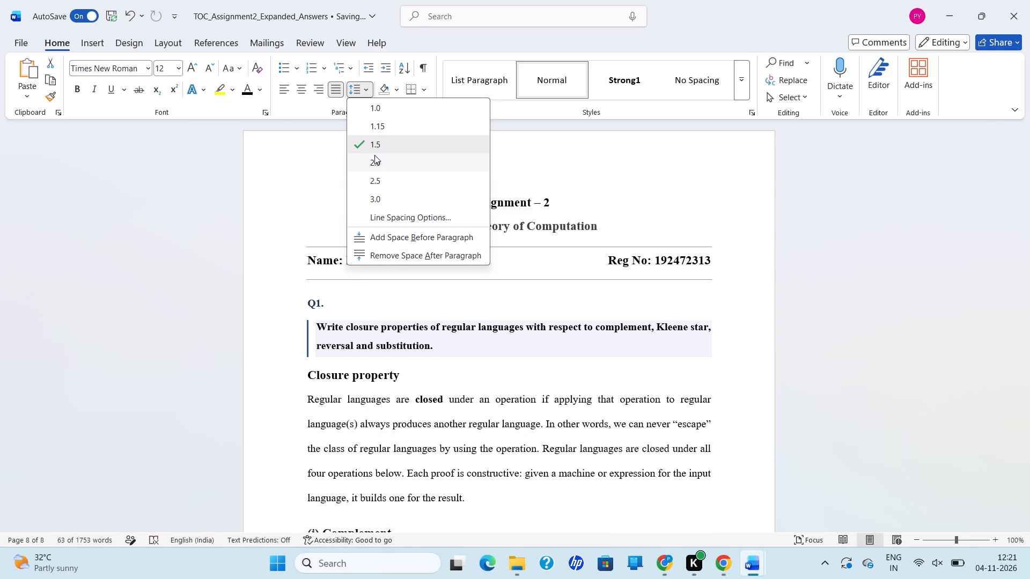
left_click(374, 155)
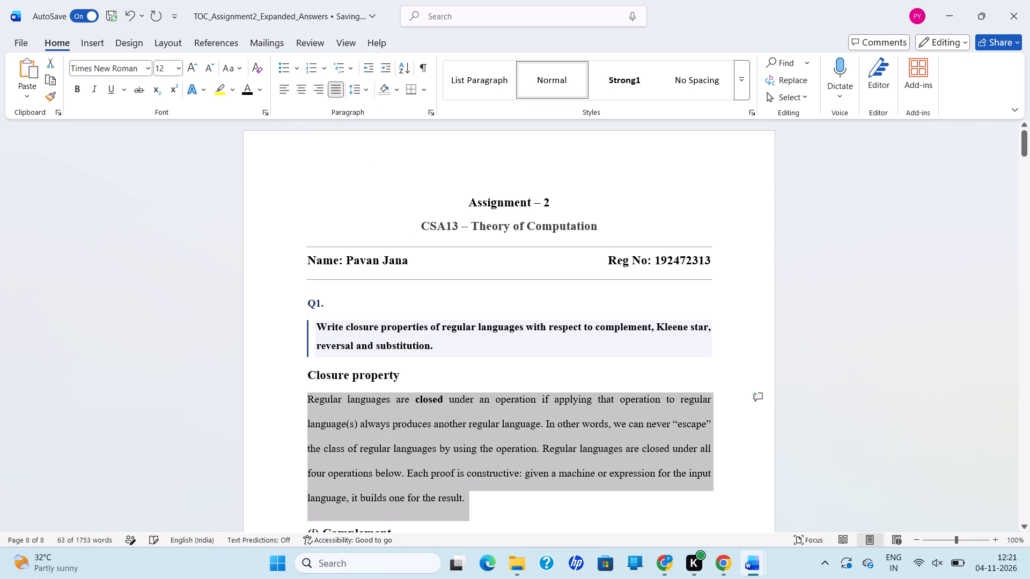
left_click(412, 219)
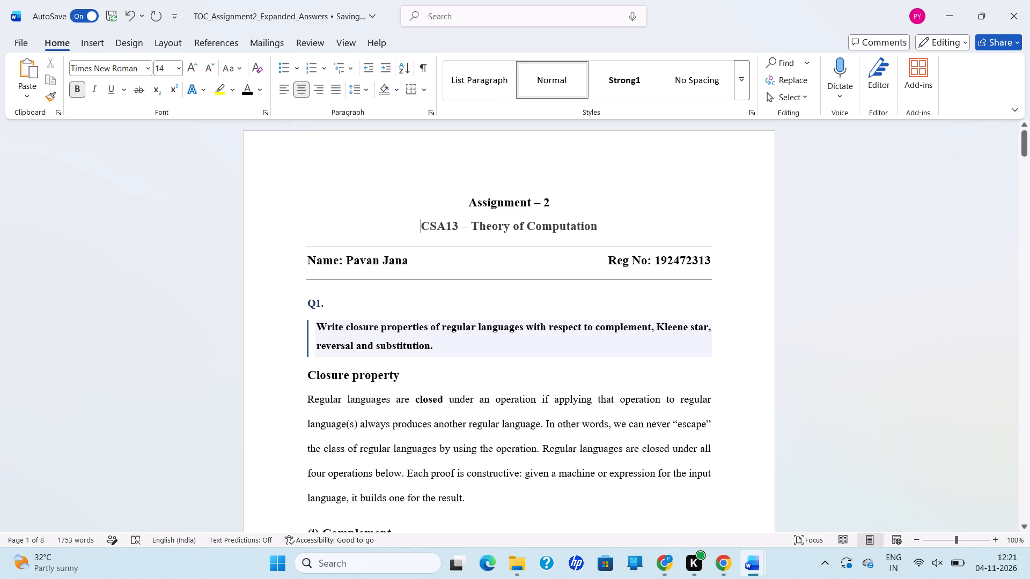
Examine the spacing and page layout of the Q1 answer from Closure property through the Kleene star section.
scroll(457, 351, "down", 1)
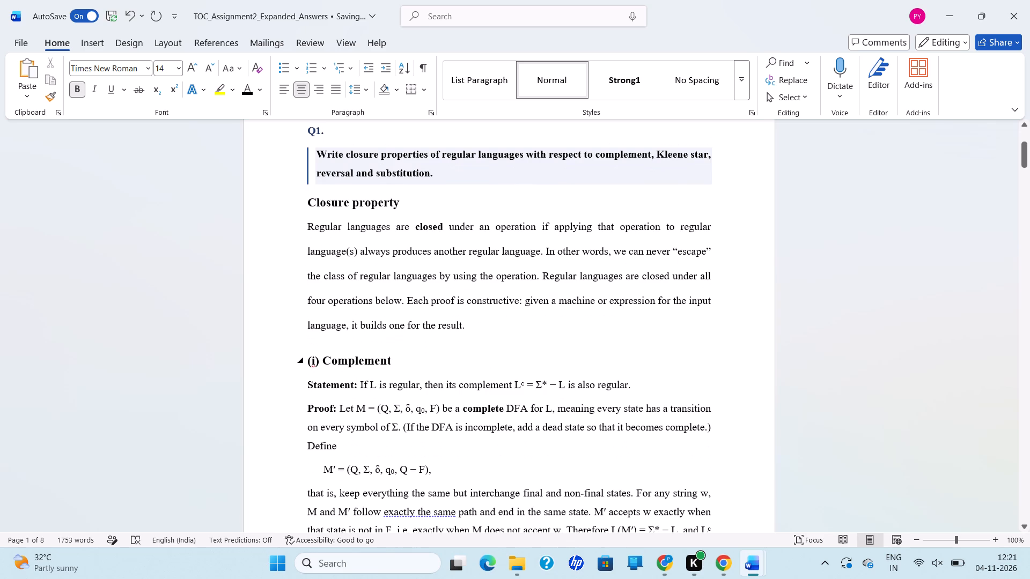
scroll(457, 351, "up", 1)
scroll(457, 351, "down", 1)
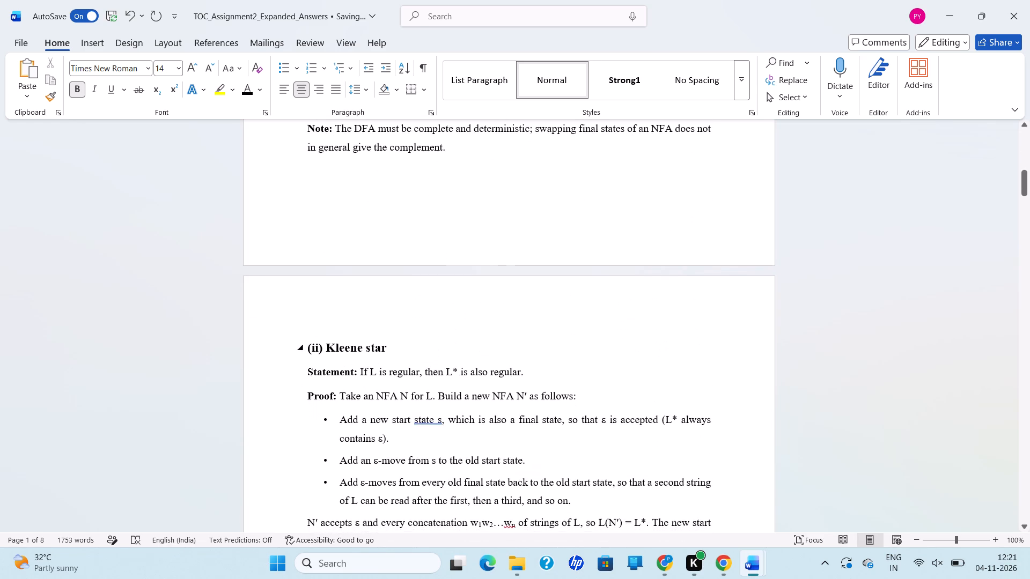
scroll(457, 351, "down", 1)
scroll(457, 351, "up", 1)
scroll(457, 351, "down", 1)
scroll(457, 351, "up", 4)
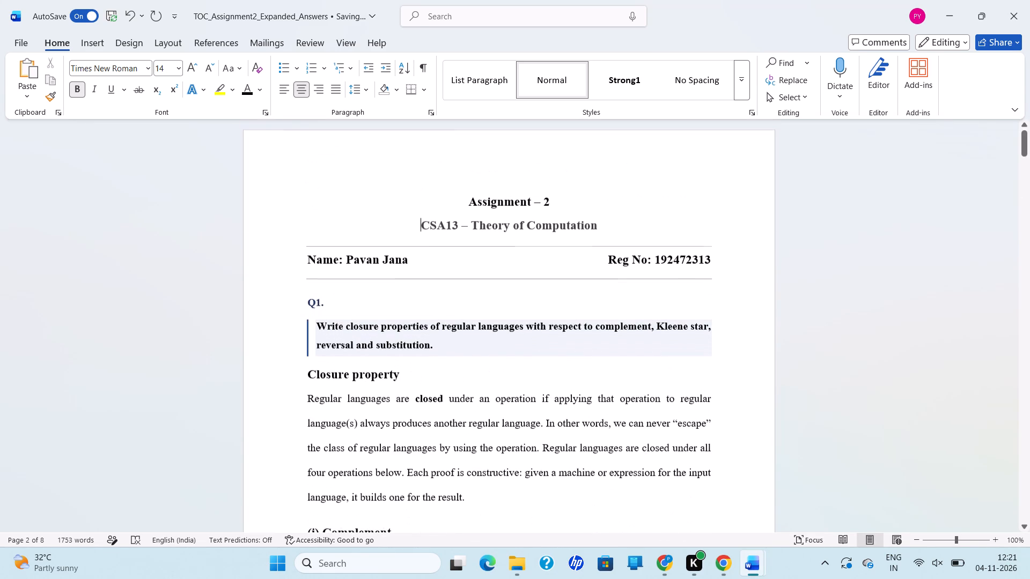
Start exporting the assignment document.
left_click(19, 42)
left_click(37, 274)
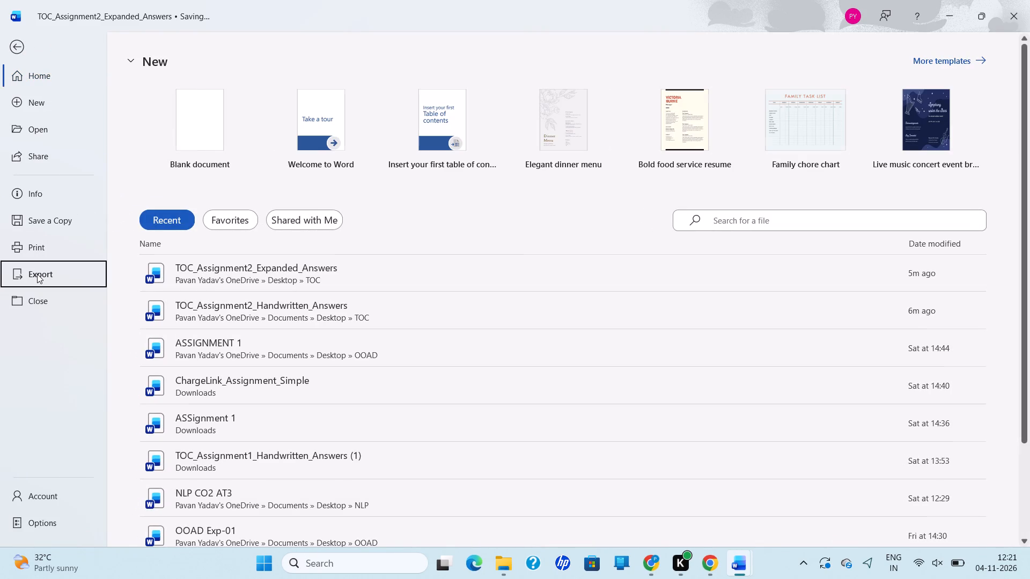
left_click(378, 176)
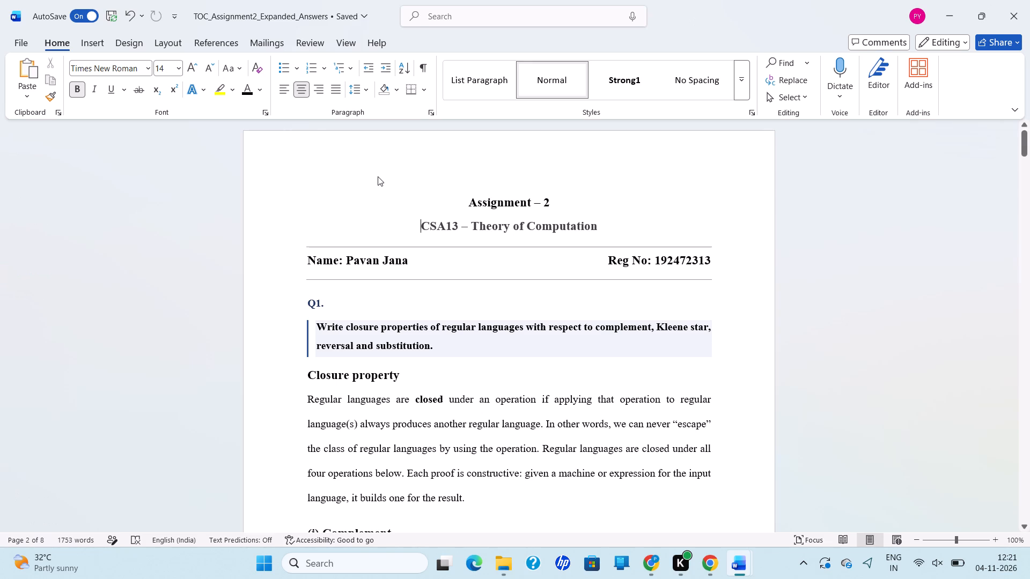
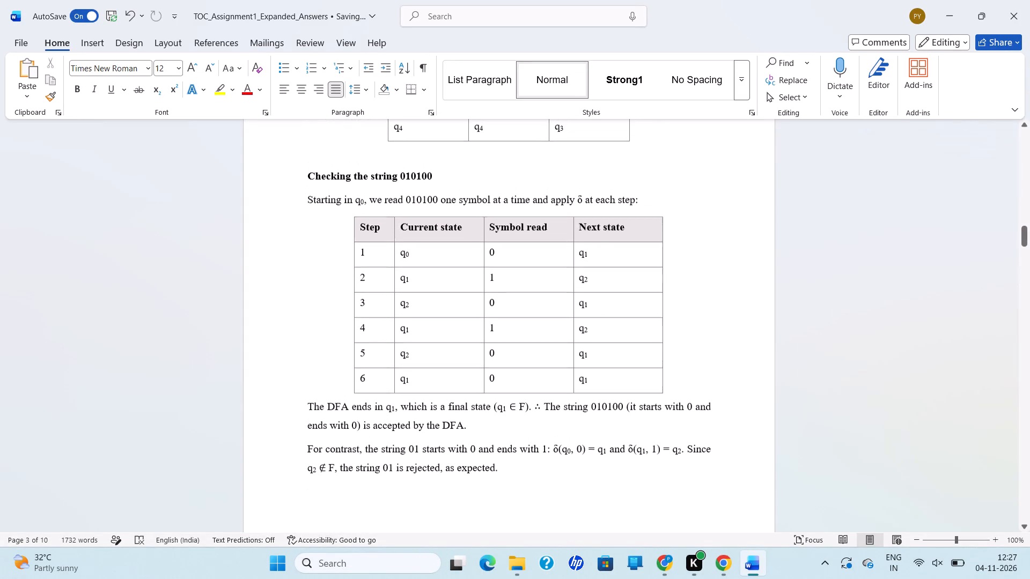
Examine the Q1 page layout from the Checking the string 010100 section back to the paragraph explaining the transition diagram.
scroll(763, 348, "up", 1)
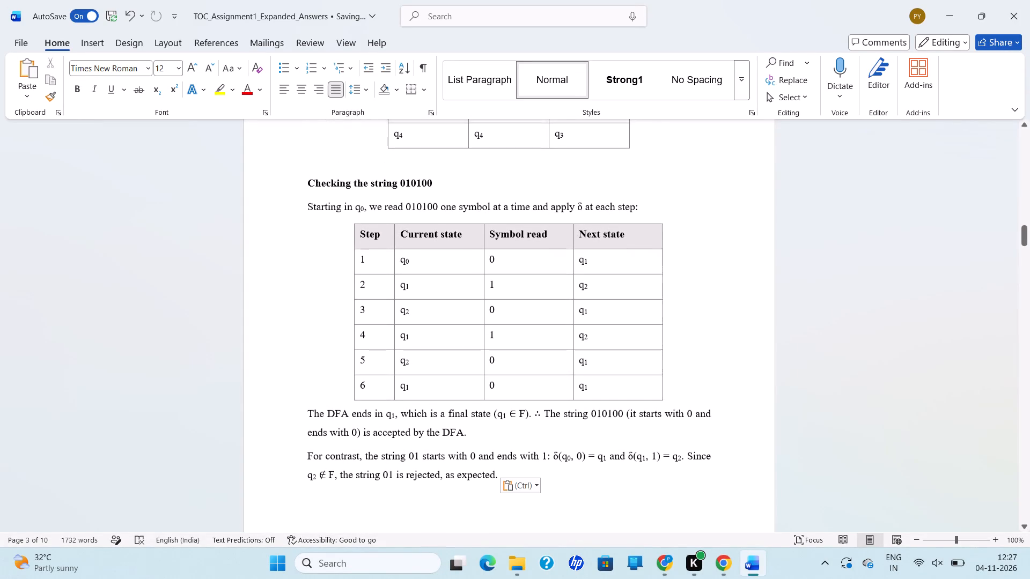
scroll(763, 348, "up", 1)
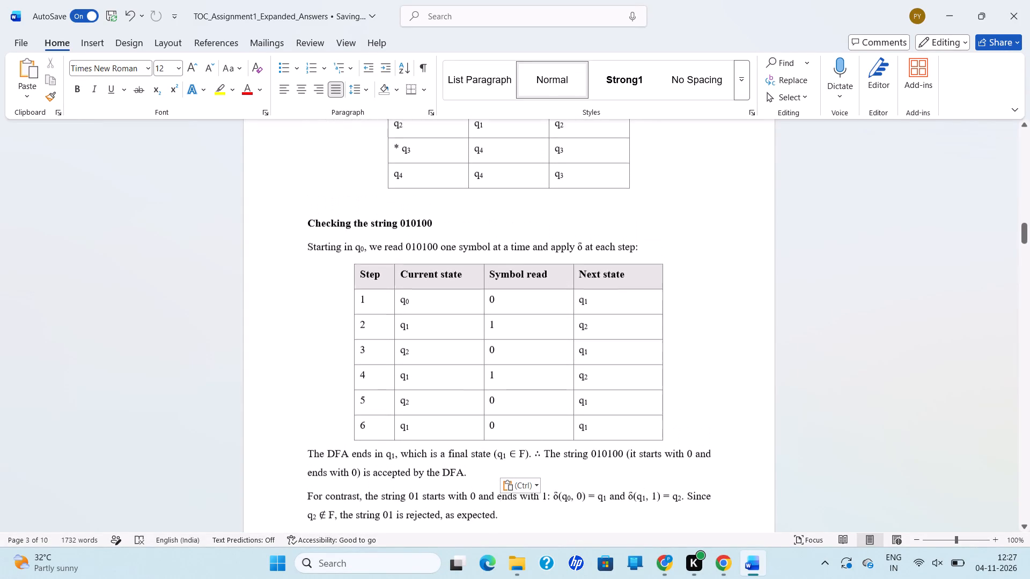
scroll(763, 348, "up", 1)
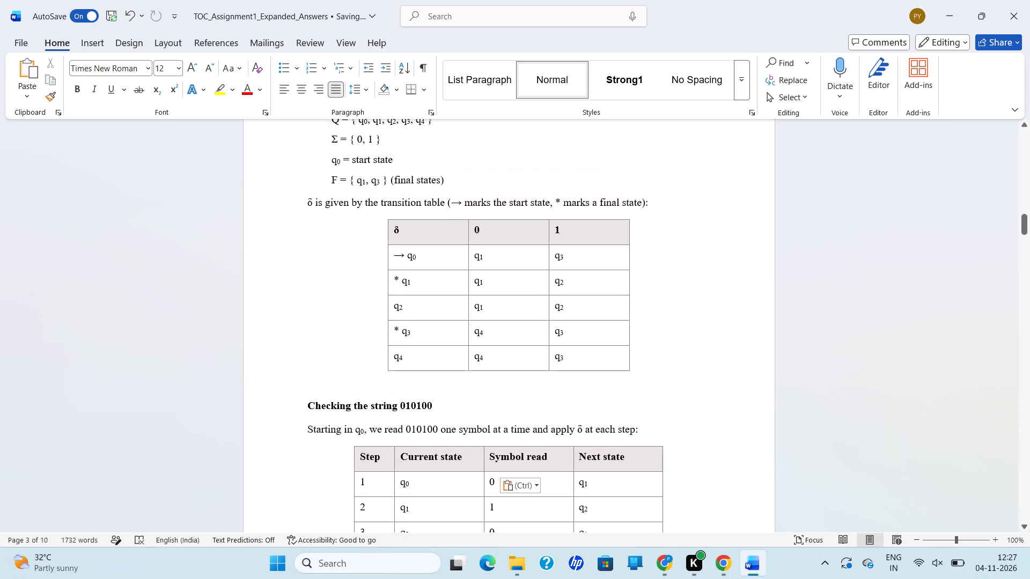
scroll(763, 348, "up", 2)
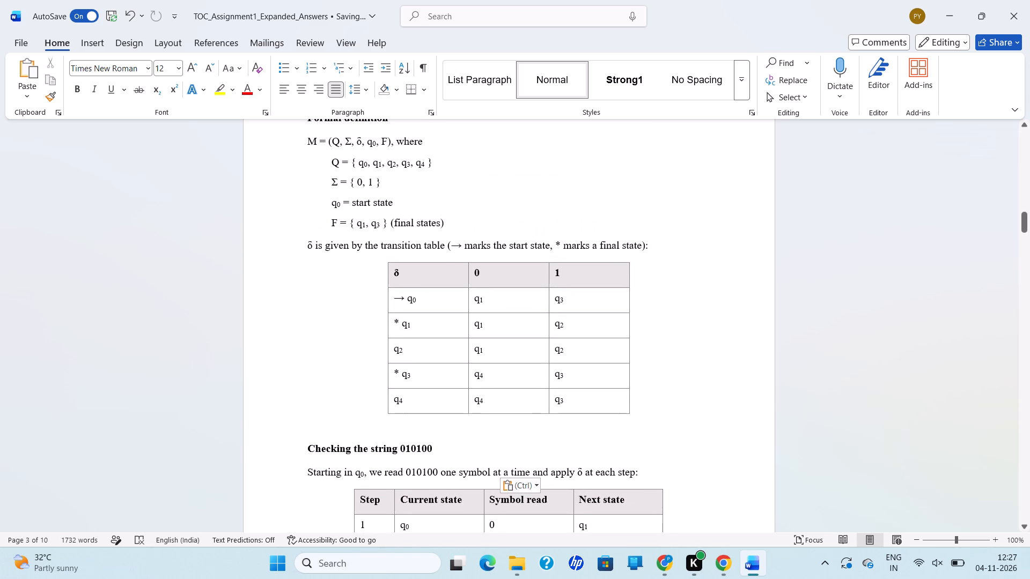
scroll(763, 348, "up", 3)
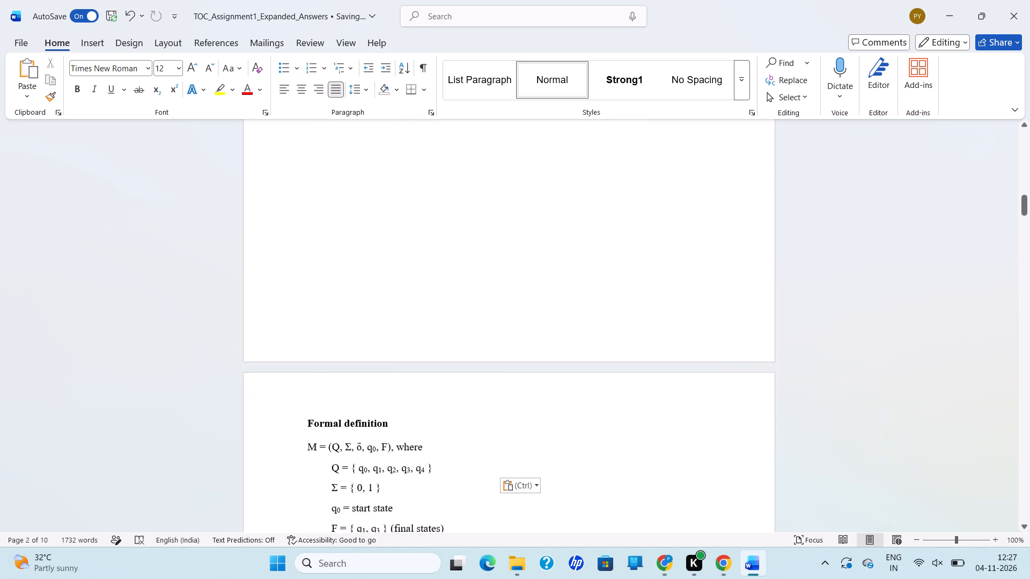
left_click_drag(687, 329, 437, 160)
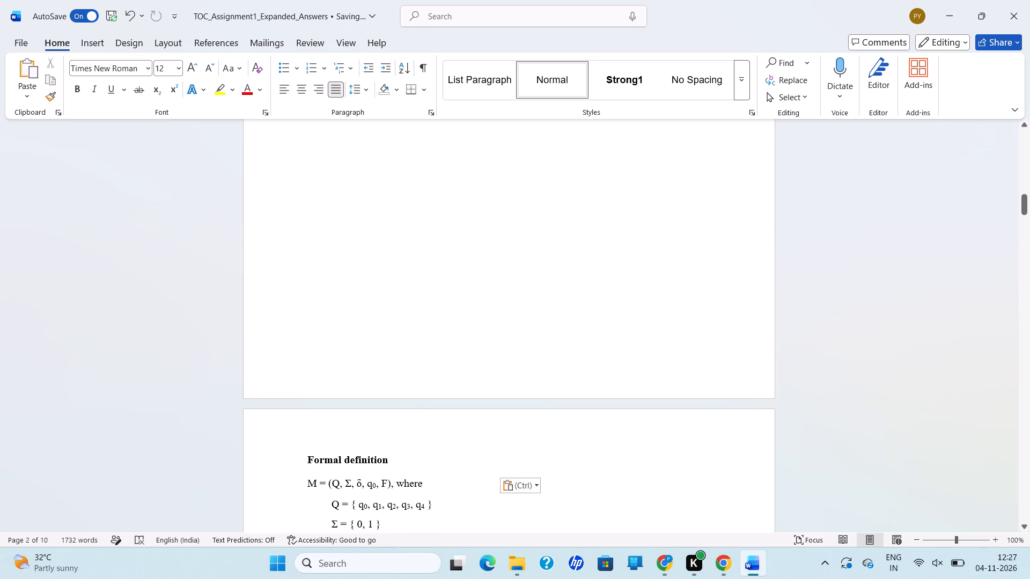
left_click_drag(437, 160, 424, 158)
left_click_drag(424, 158, 531, 203)
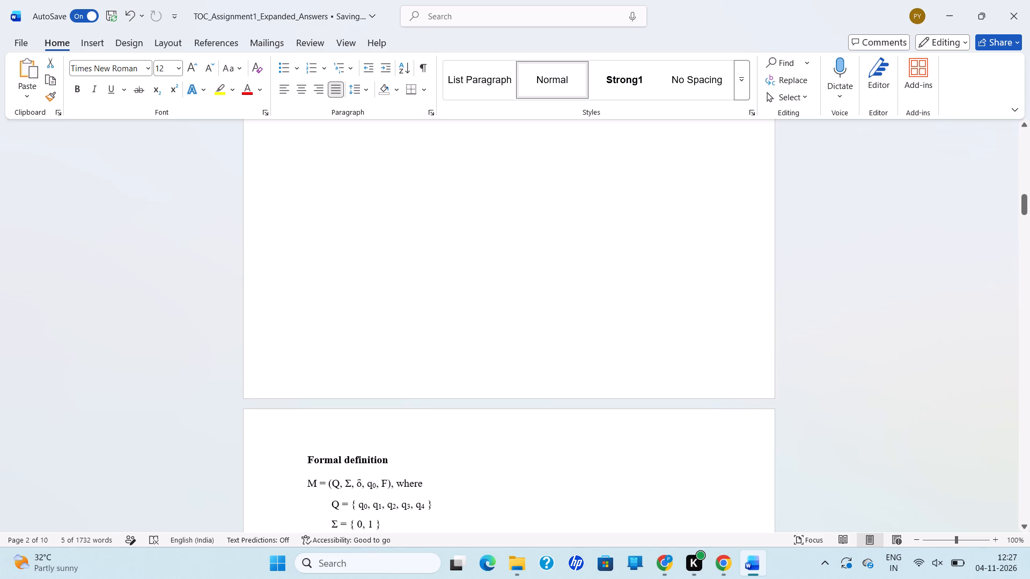
scroll(548, 274, "up", 1)
left_click(650, 374)
left_click_drag(650, 374, 493, 228)
left_click(493, 228)
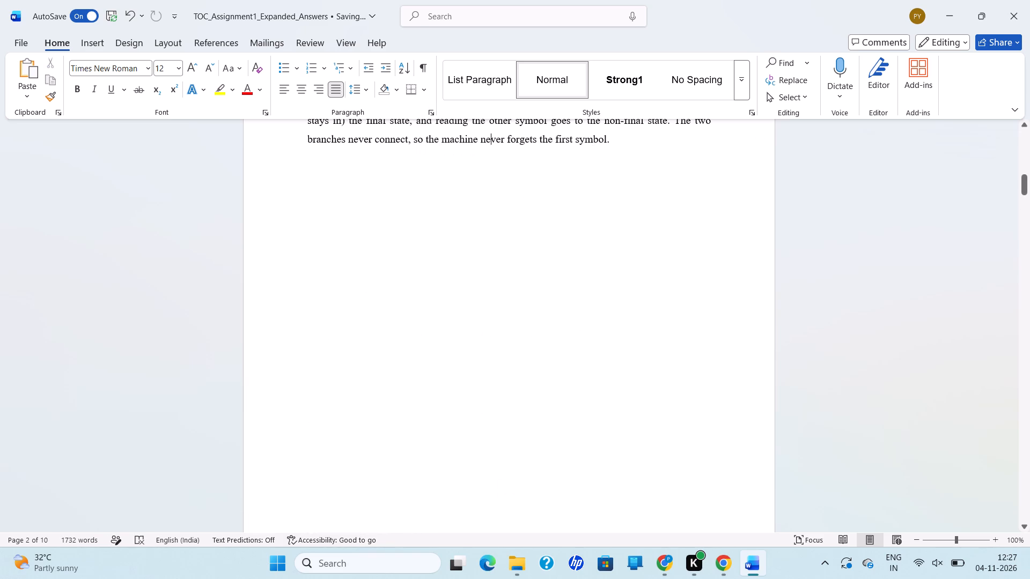
left_click_drag(494, 278, 547, 301)
left_click(547, 301)
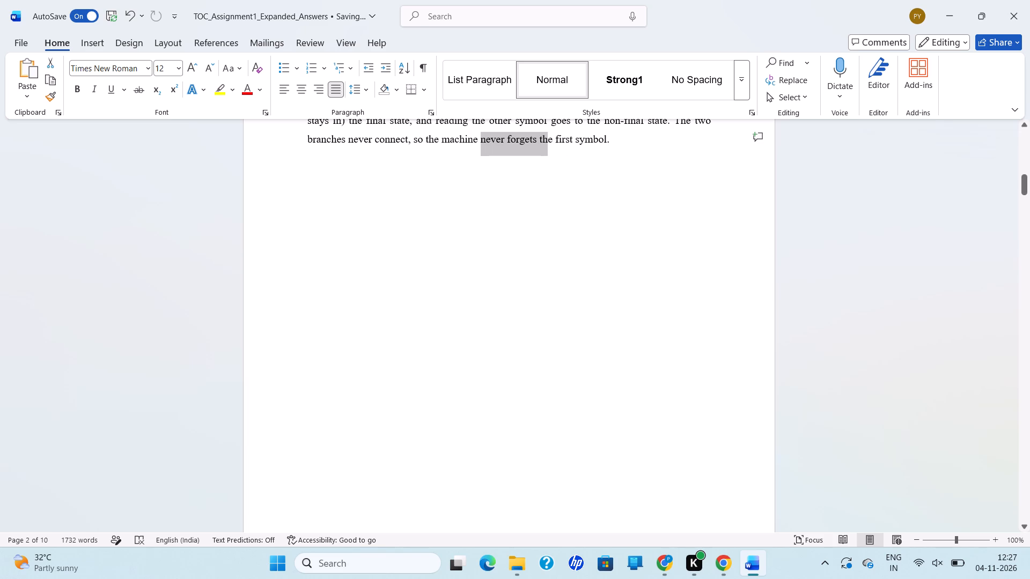
left_click(579, 348)
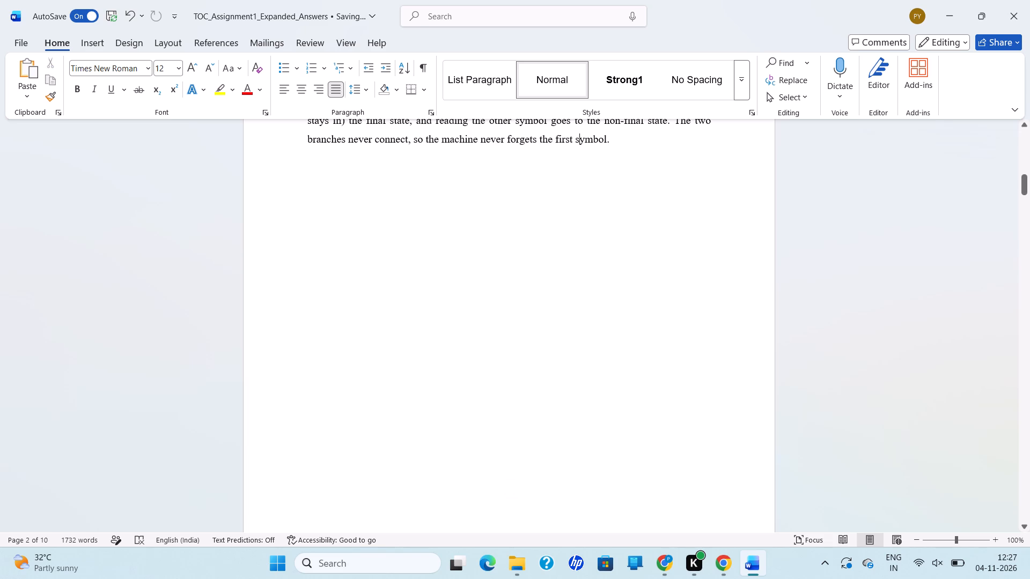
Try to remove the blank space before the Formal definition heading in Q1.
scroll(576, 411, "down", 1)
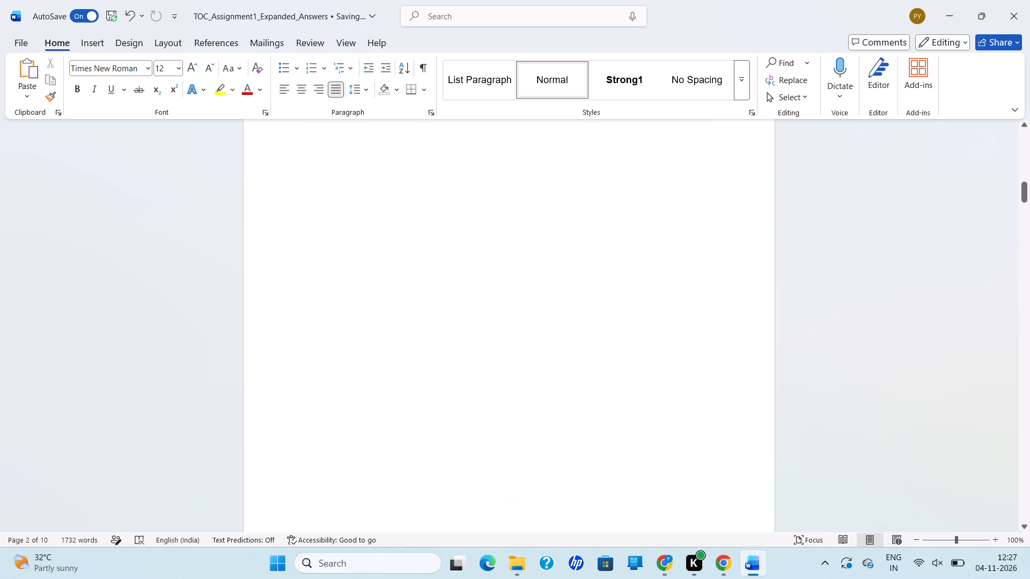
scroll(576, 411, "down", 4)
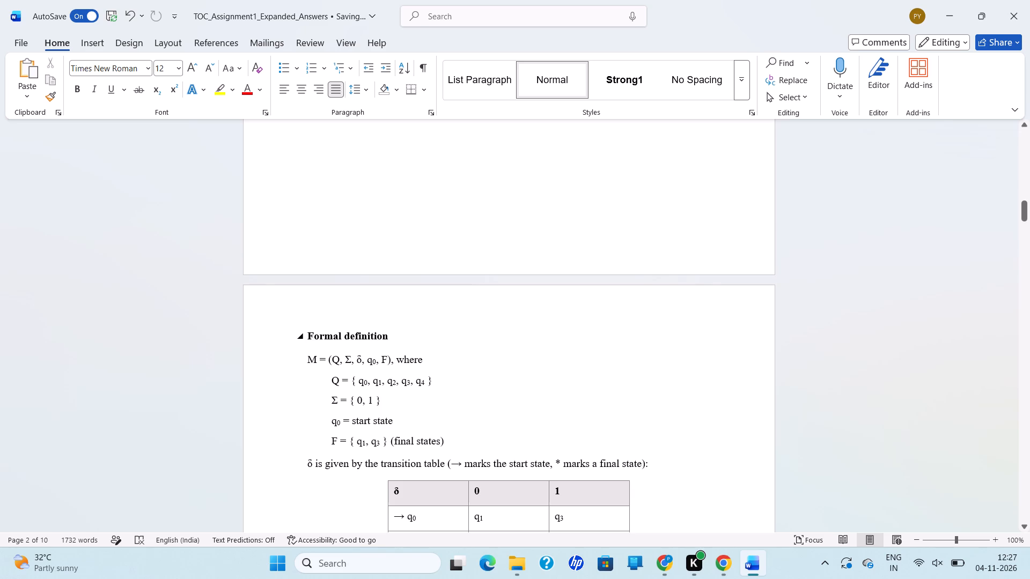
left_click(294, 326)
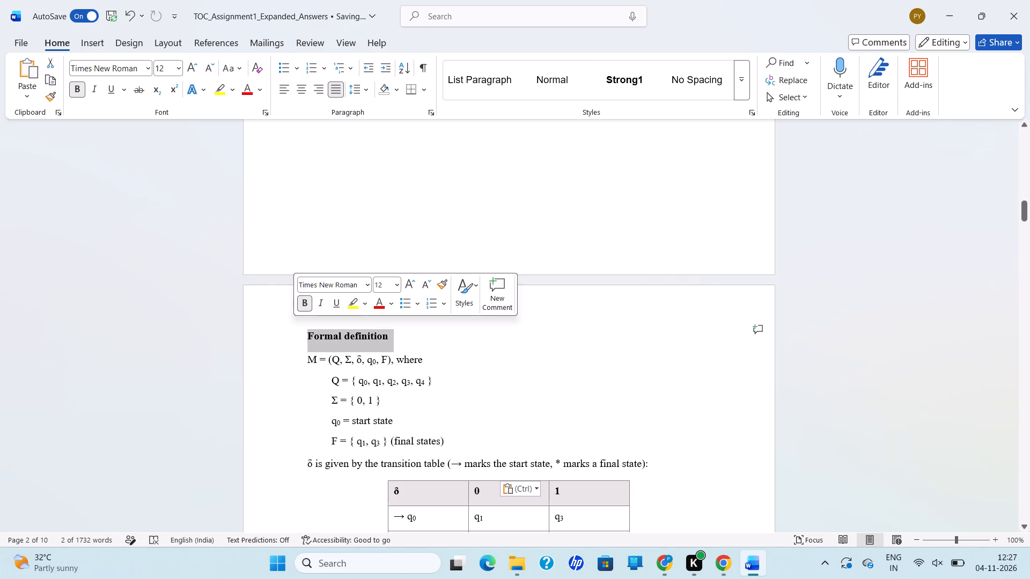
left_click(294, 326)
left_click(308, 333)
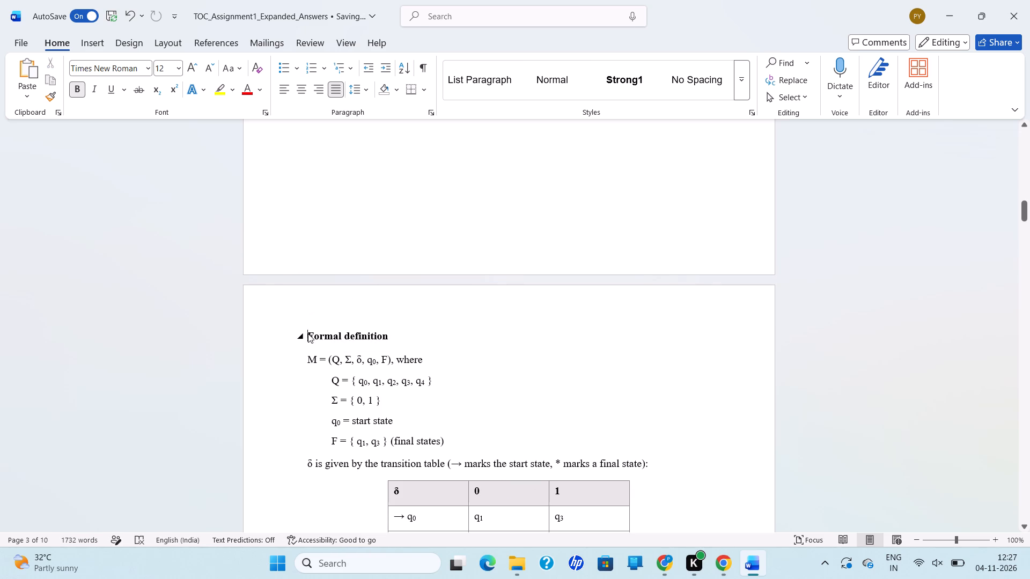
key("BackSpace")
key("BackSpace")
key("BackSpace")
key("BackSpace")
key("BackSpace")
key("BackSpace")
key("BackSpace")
Copy the Q1 content from the Formal definition heading through the closing paragraph about string 01, and delete it from the document.
scroll(459, 362, "down", 2)
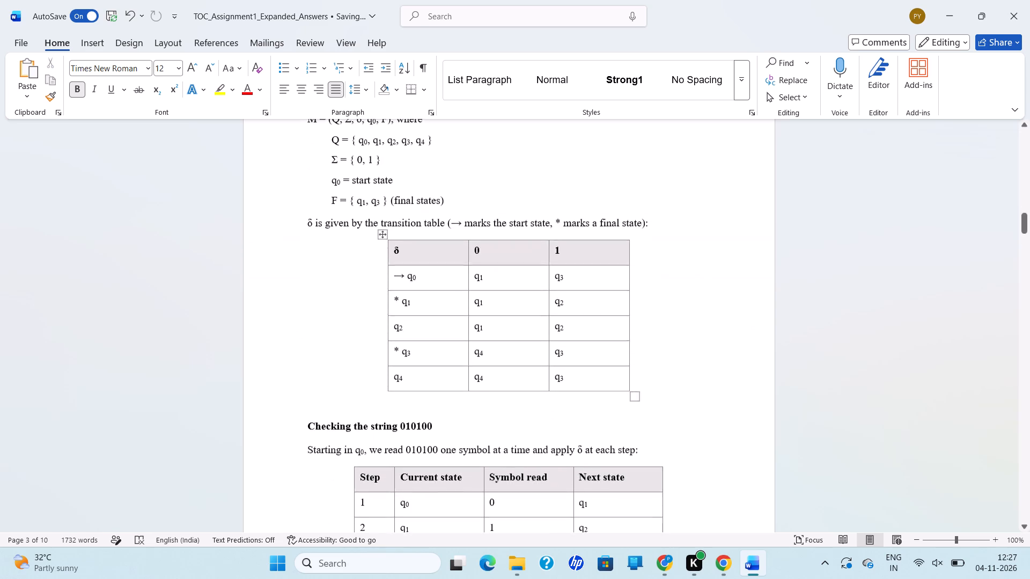
scroll(459, 362, "down", 2)
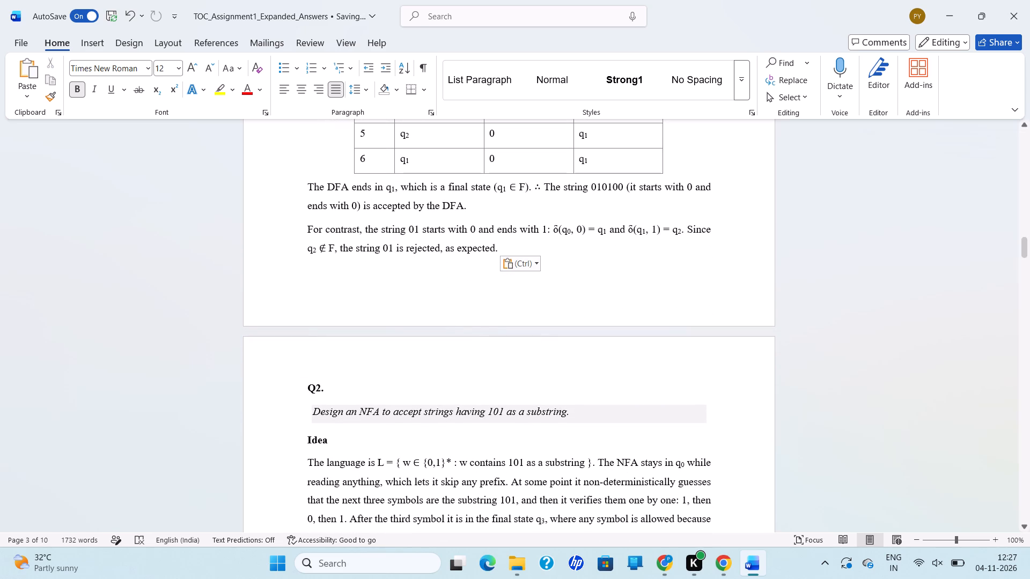
left_click_drag(501, 249, 309, 72)
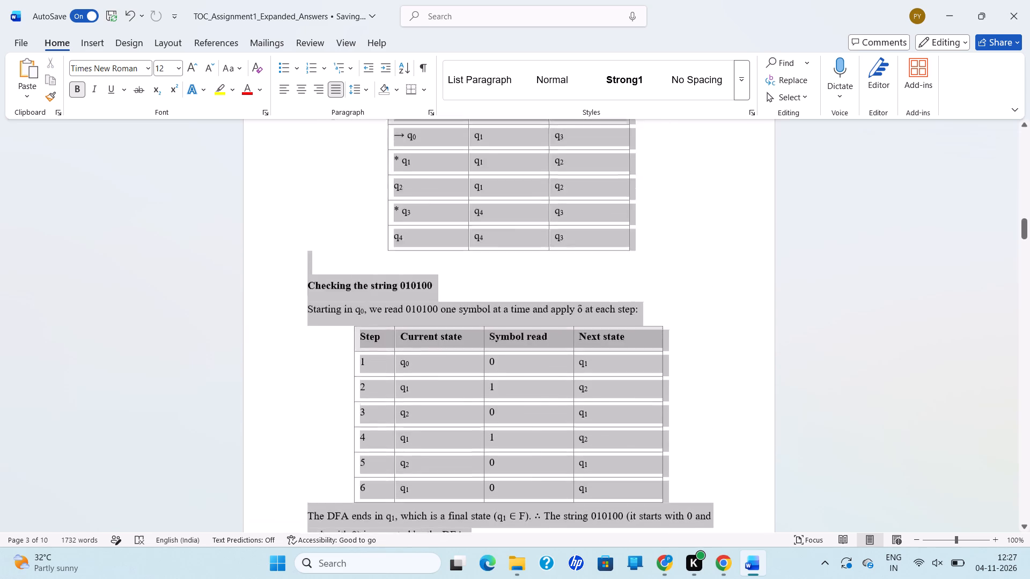
left_click_drag(309, 72, 296, 298)
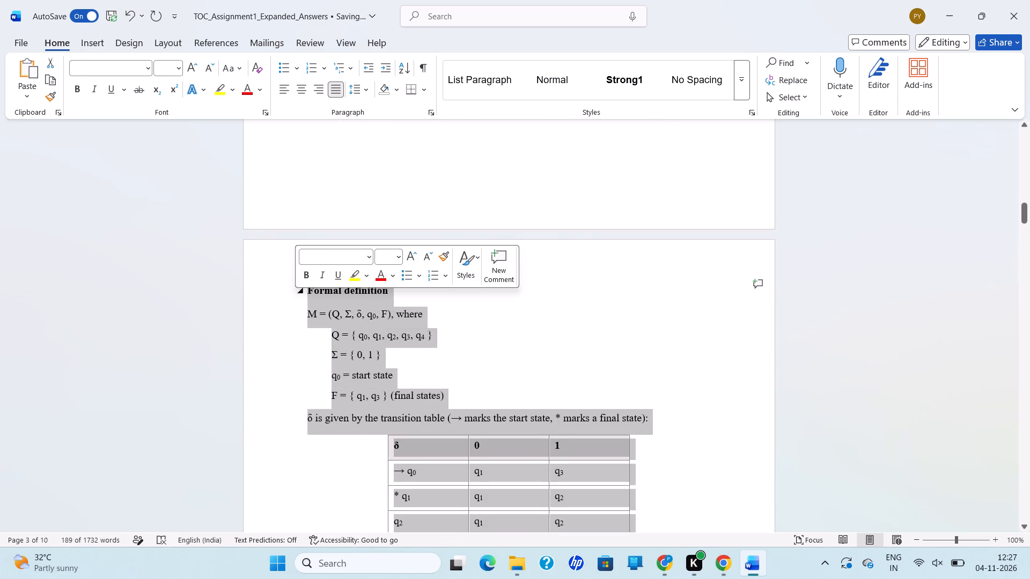
key("ctrl+c")
key("ctrl+c")
key("ctrl+c")
key("ctrl+c")
key("ctrl+c")
key("ctrl+c")
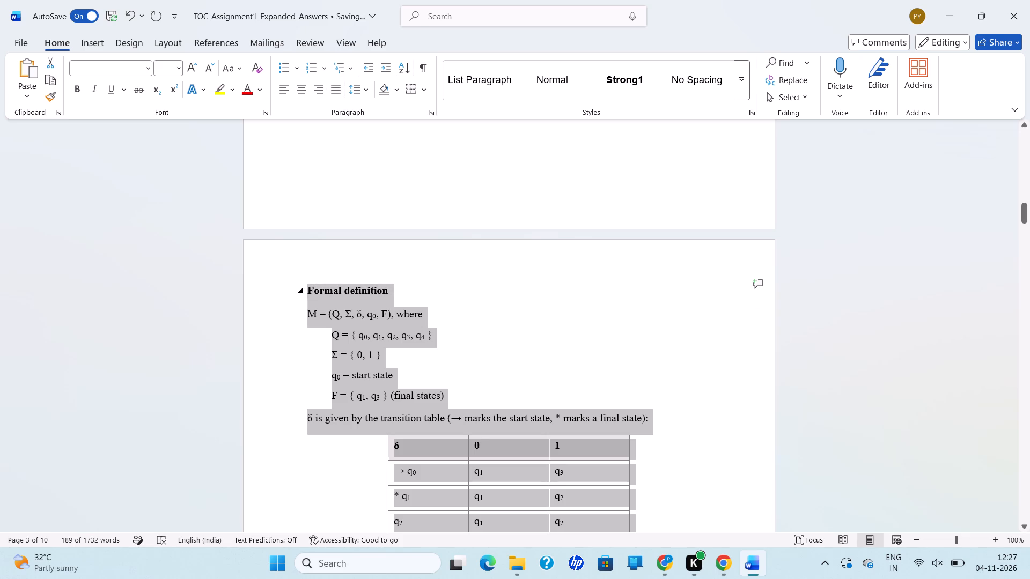
key("BackSpace")
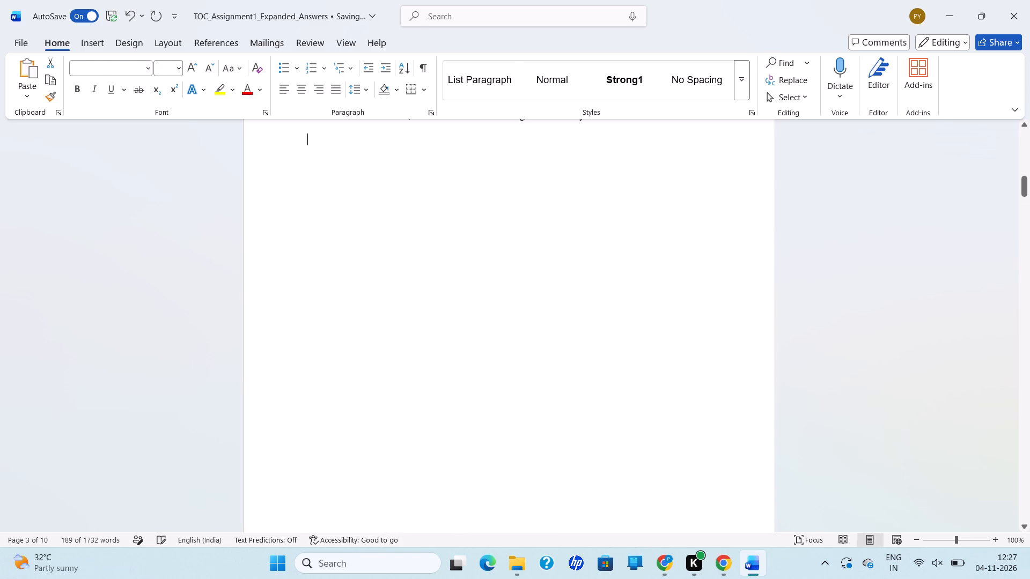
Paste the copied Formal definition and string-checking content below the paragraph explaining the Q1 transition diagram.
left_click(359, 339)
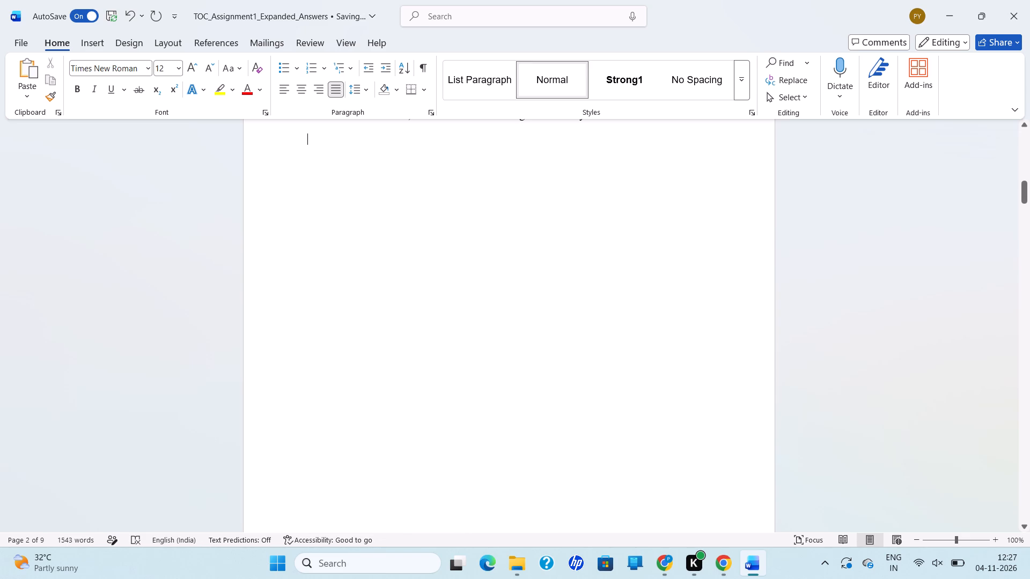
key("Down")
key("Up")
key("Down")
key("Up")
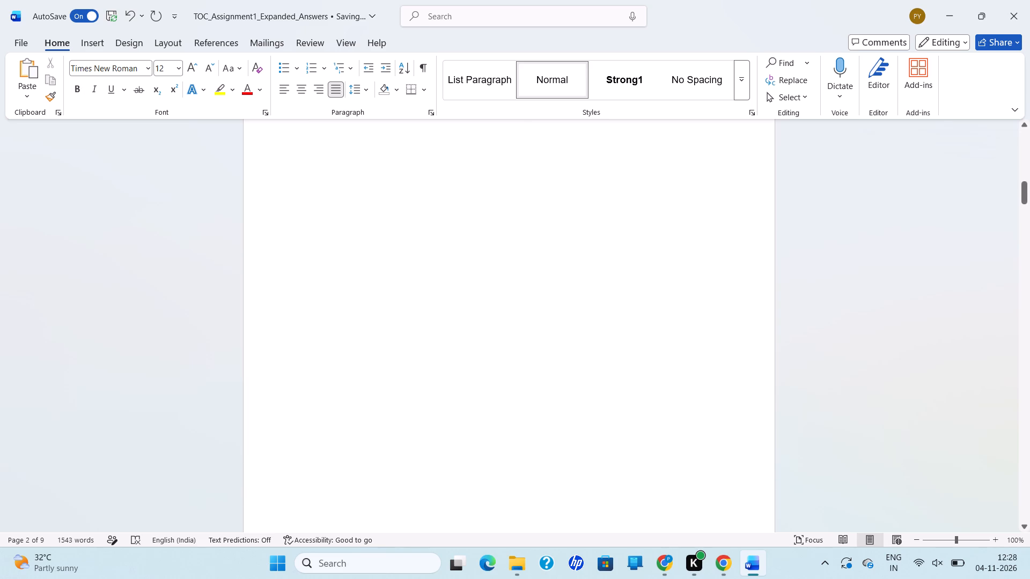
key("Down")
key("Up")
key("Down")
key("Up")
key("ctrl+v")
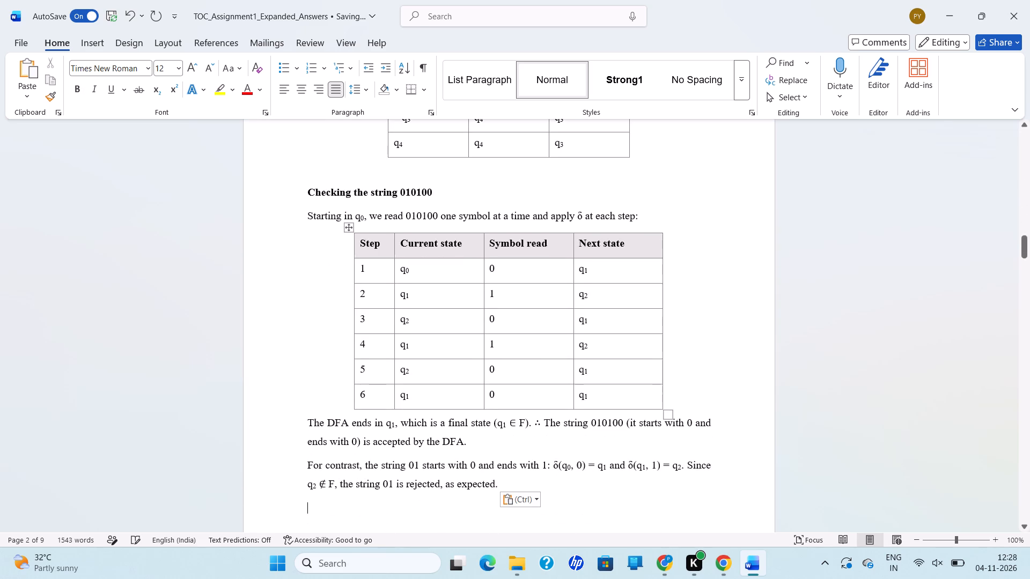
Check the Q1 page layout from the transition diagram through the pasted content to the start of Q2.
scroll(359, 339, "up", 8)
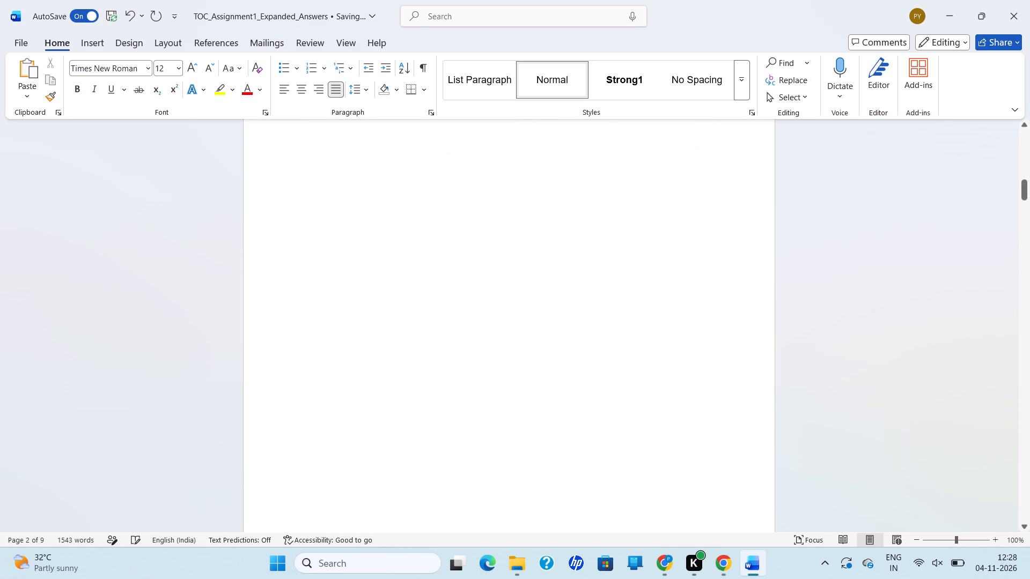
scroll(359, 339, "up", 1)
scroll(359, 339, "down", 4)
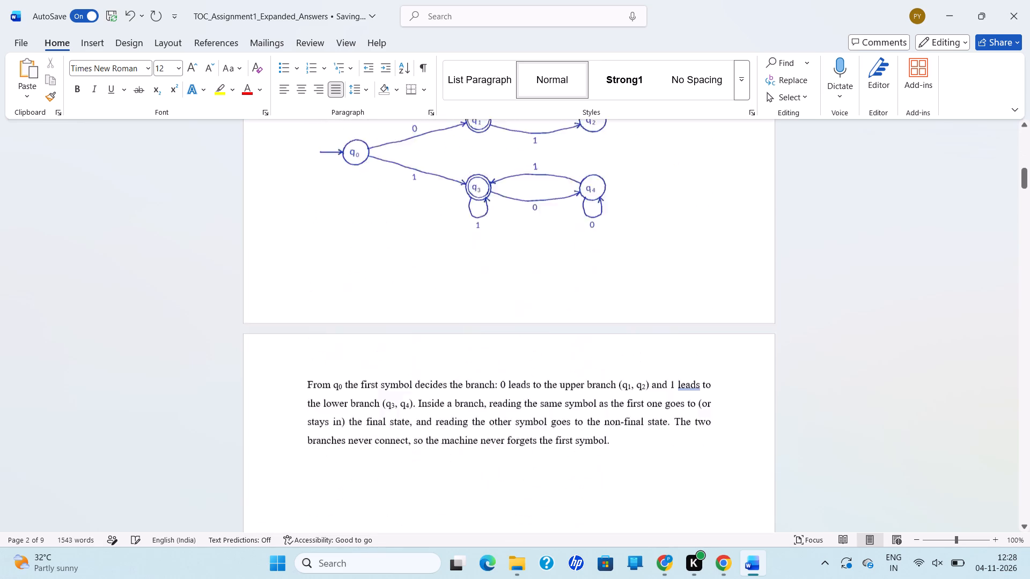
scroll(359, 339, "down", 10)
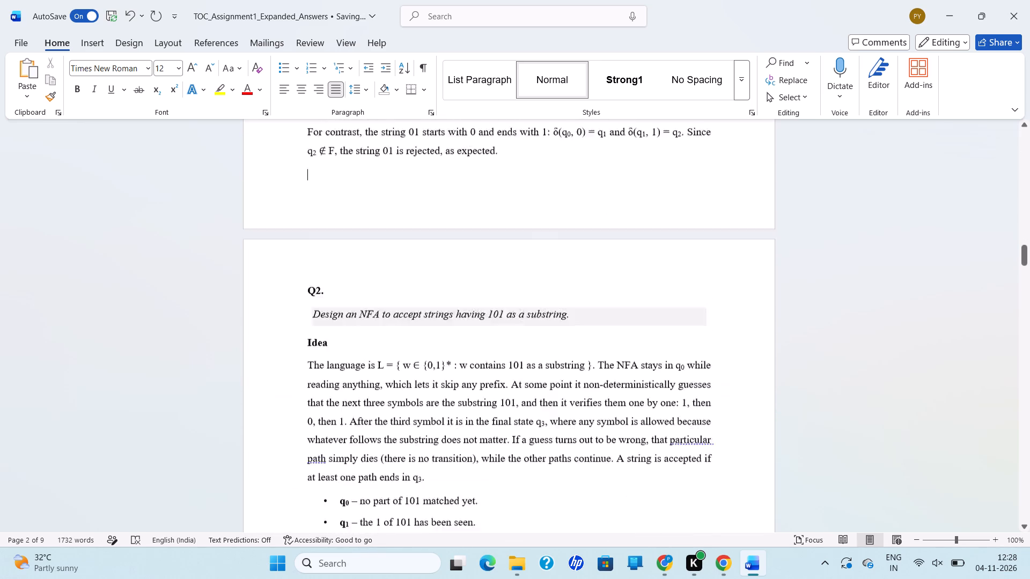
Remove bold from the Q2 heading and its question line about the 101 substring, and set both to size 14.
scroll(359, 339, "down", 1)
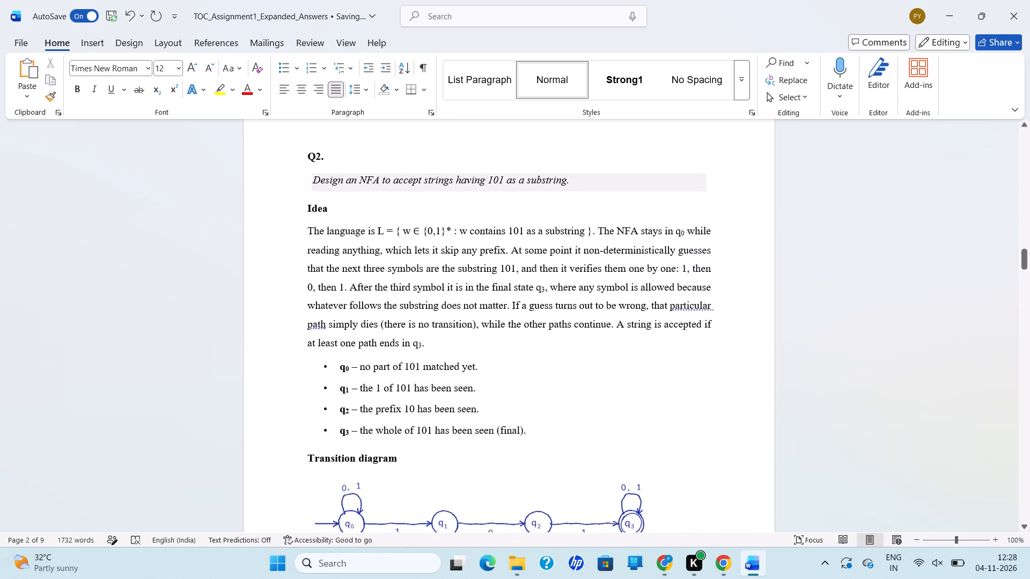
left_click_drag(572, 180, 311, 180)
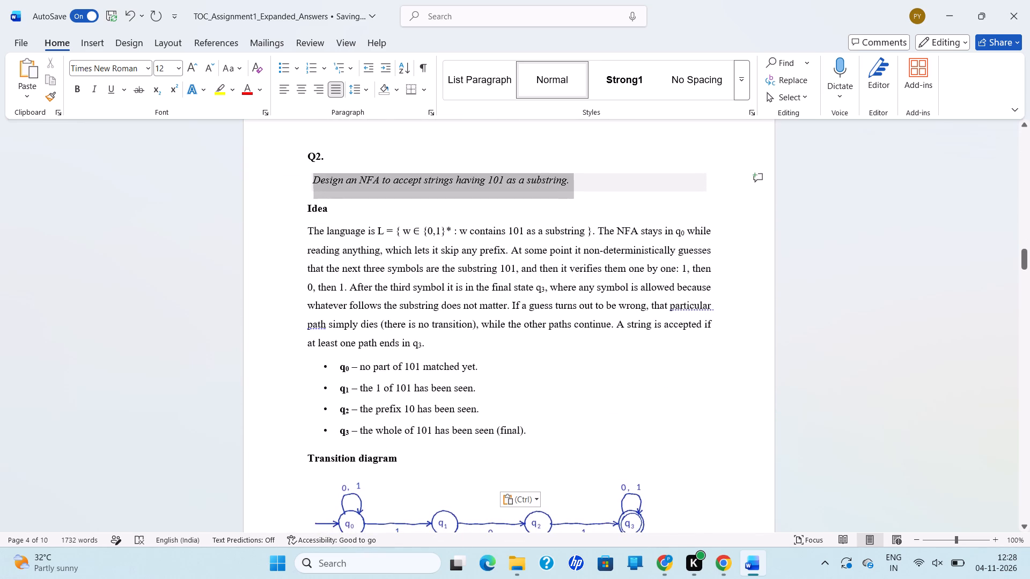
left_click_drag(311, 180, 286, 156)
left_click(297, 132)
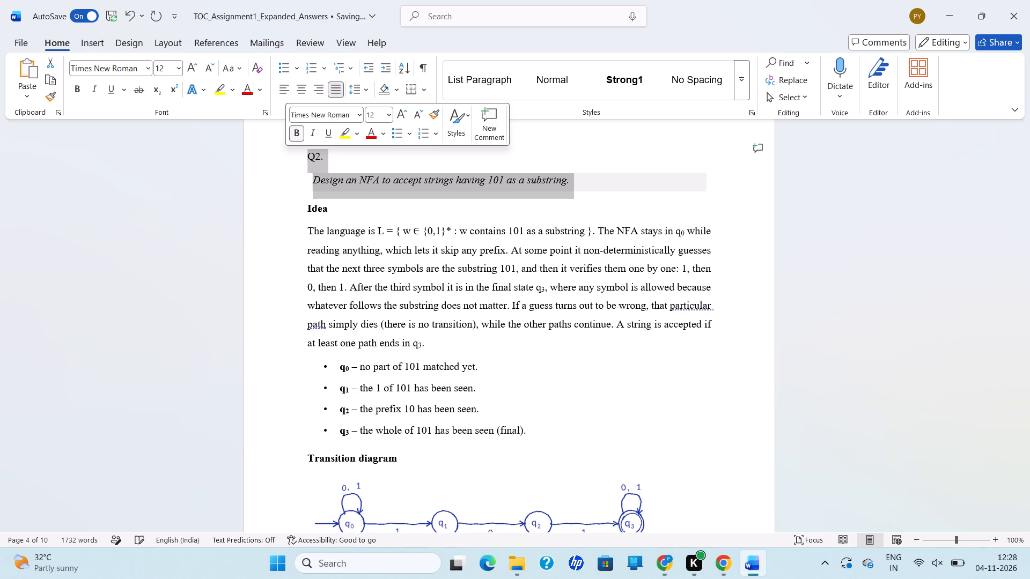
left_click(402, 110)
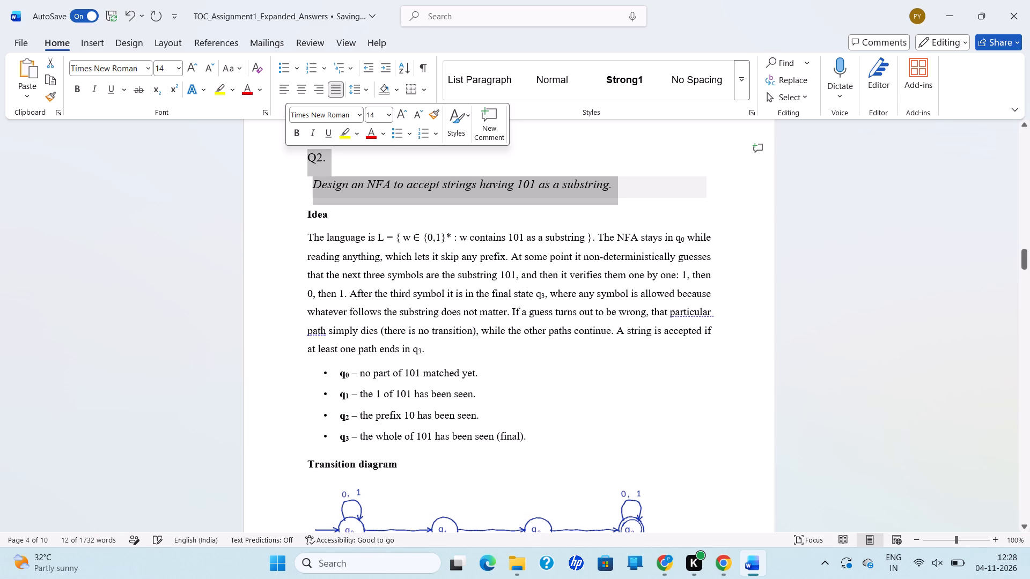
Set the font colour of the Q2 heading and its question line to black.
left_click(384, 131)
left_click(376, 178)
Set the Q2 subheadings Idea, Transition diagram, Formal definition and Example: w = 01101 to size 14.
left_click_drag(362, 209, 287, 229)
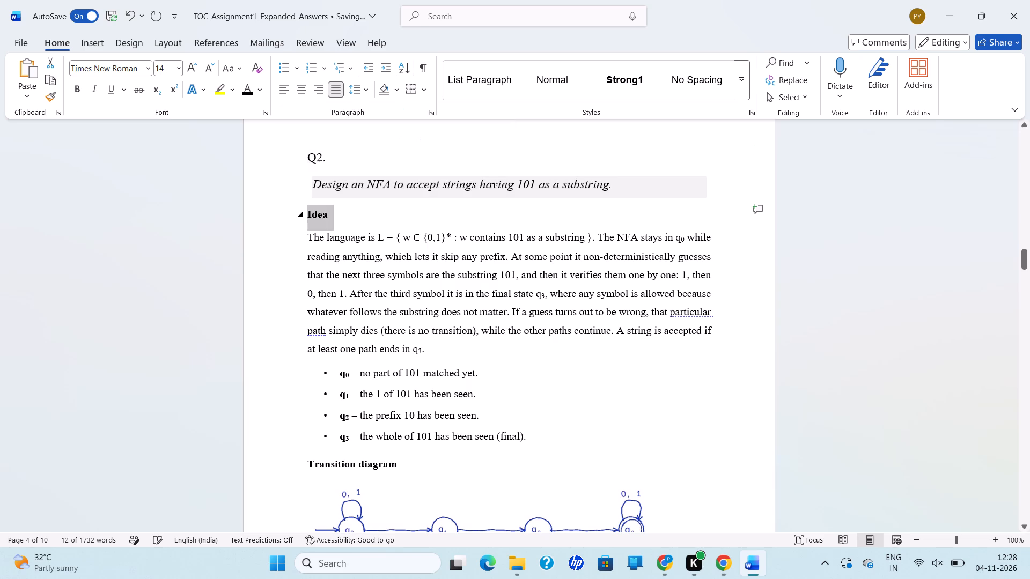
left_click_drag(287, 229, 281, 229)
left_click(391, 187)
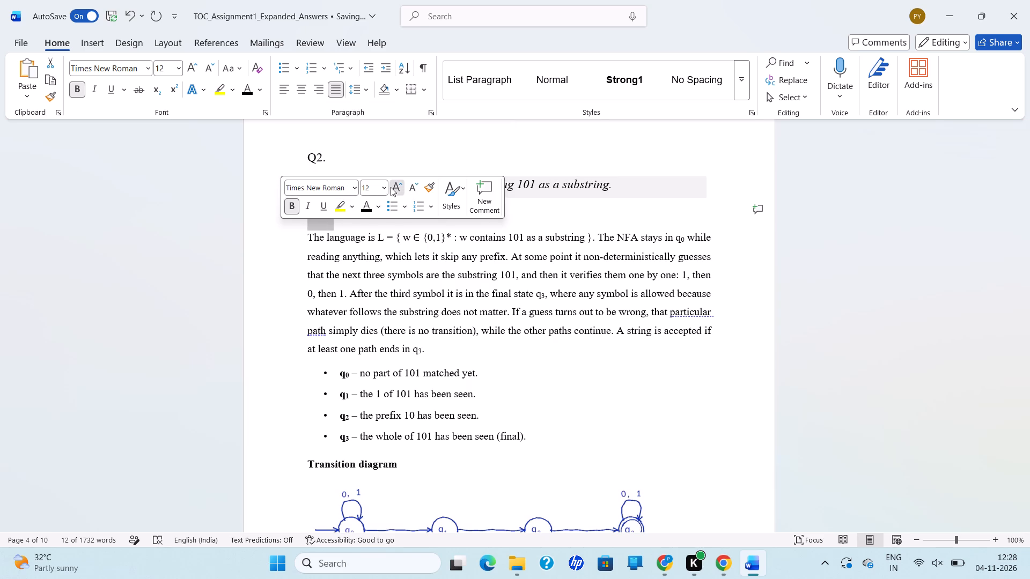
scroll(366, 277, "down", 1)
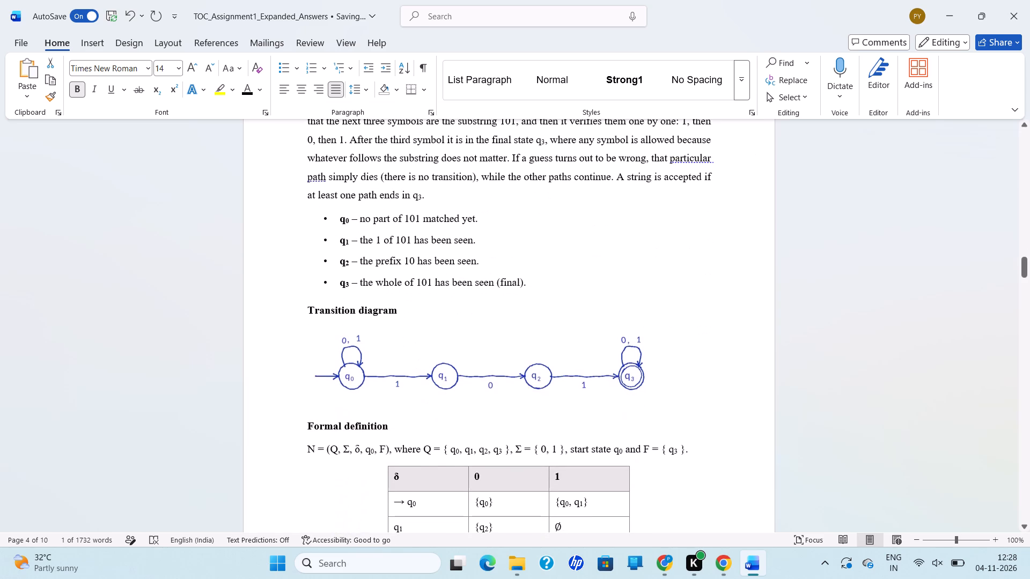
left_click_drag(408, 307, 313, 299)
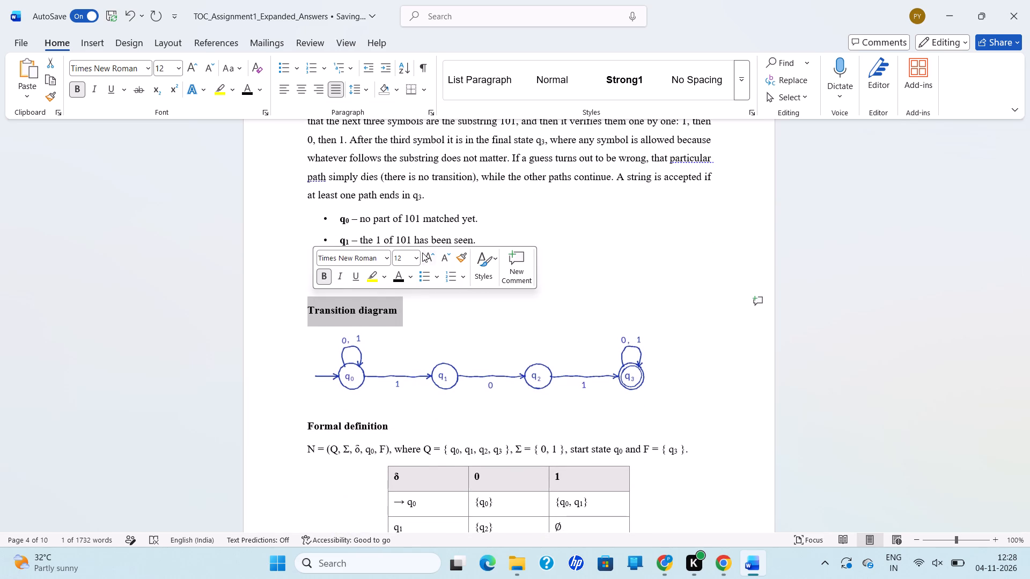
left_click(422, 253)
scroll(424, 344, "down", 1)
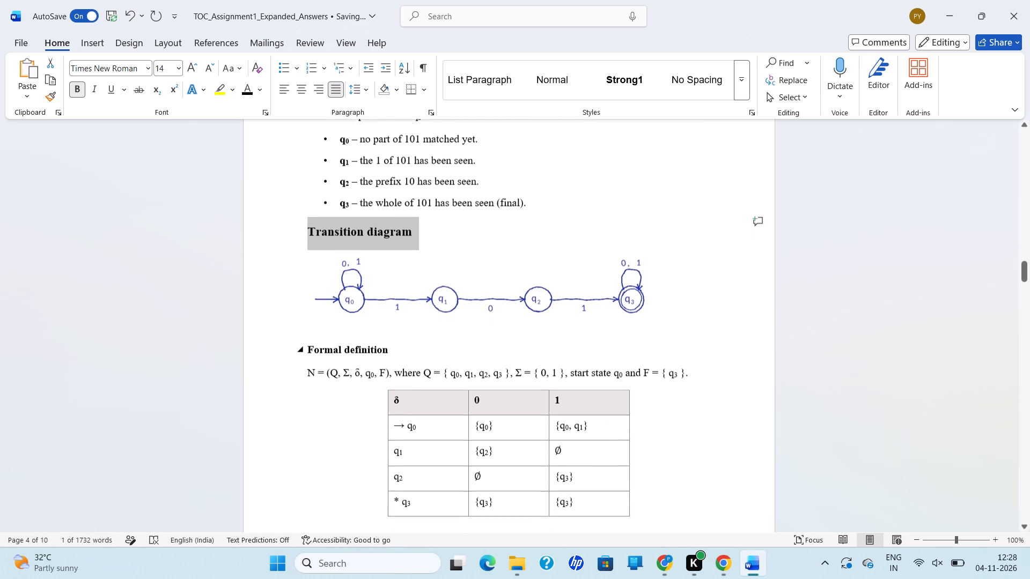
left_click_drag(400, 344, 310, 345)
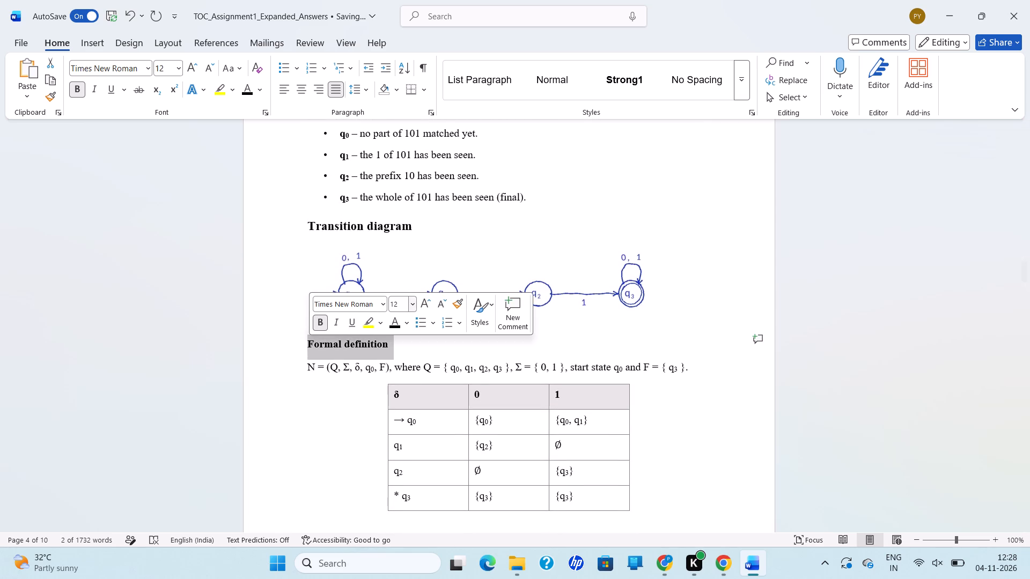
left_click(418, 300)
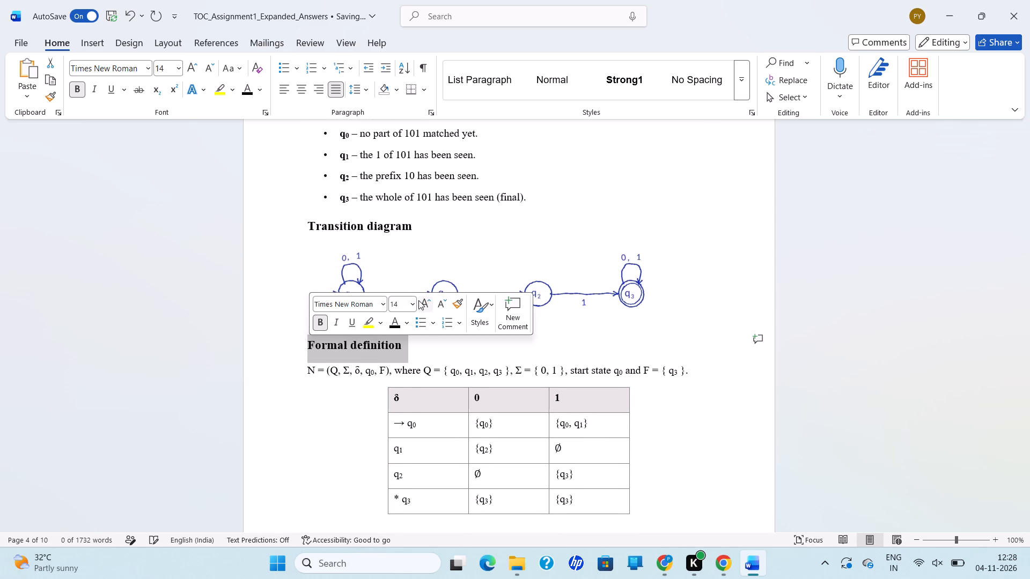
scroll(425, 333, "down", 3)
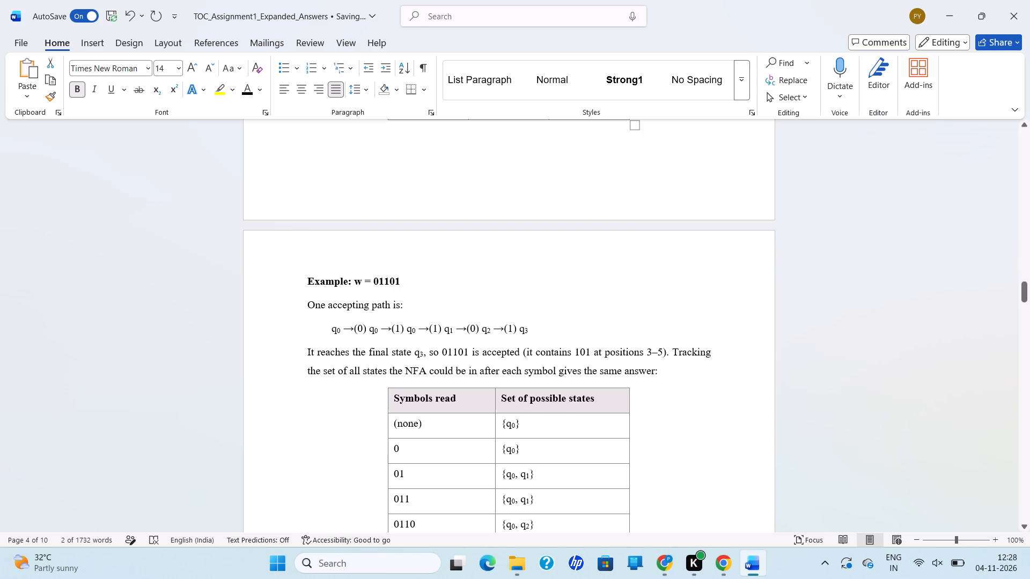
left_click_drag(405, 288, 297, 280)
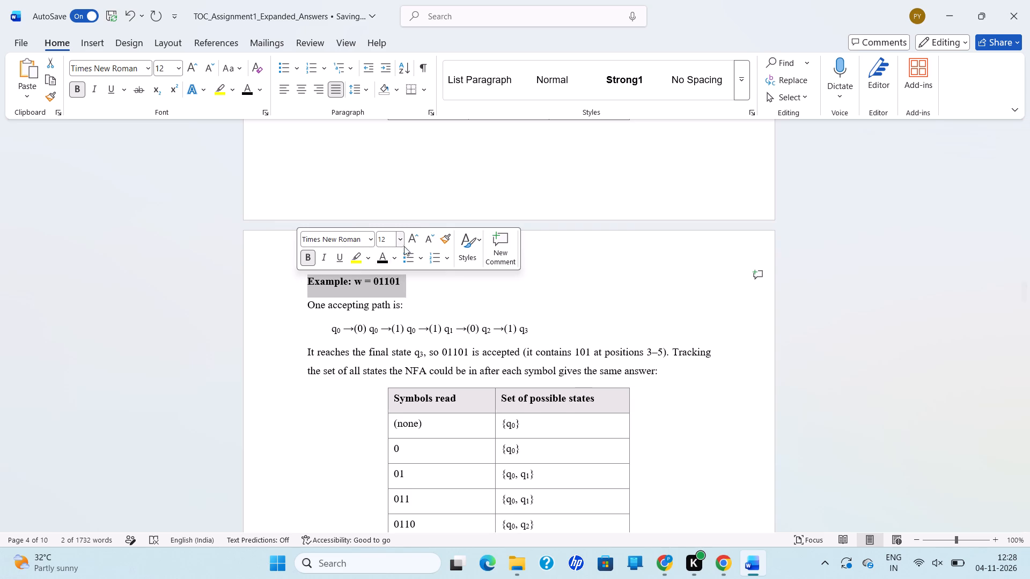
left_click(409, 241)
Set the Q3 heading and its mathematical induction question text to size 14 with black font colour.
scroll(447, 263, "down", 1)
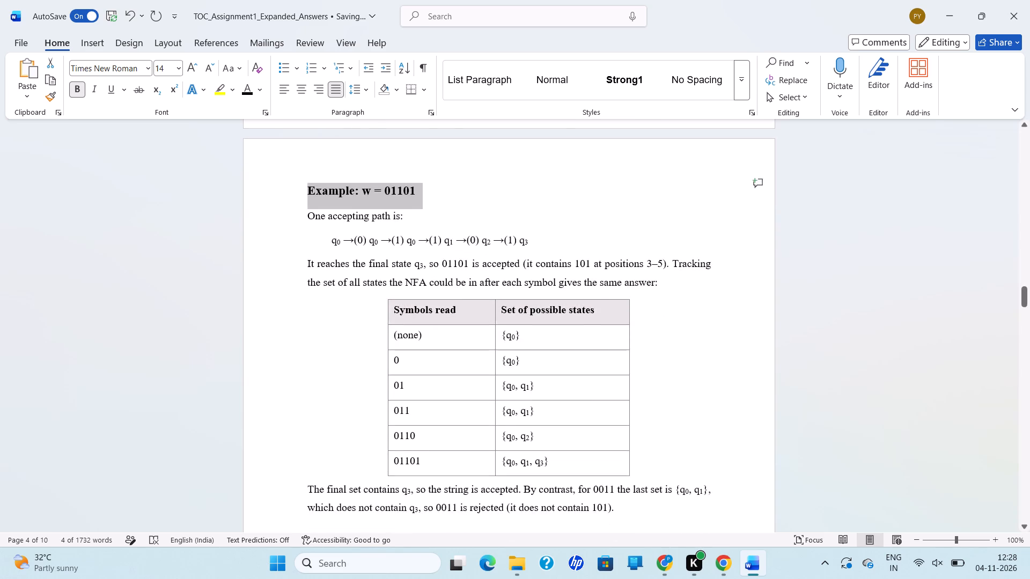
scroll(447, 263, "down", 5)
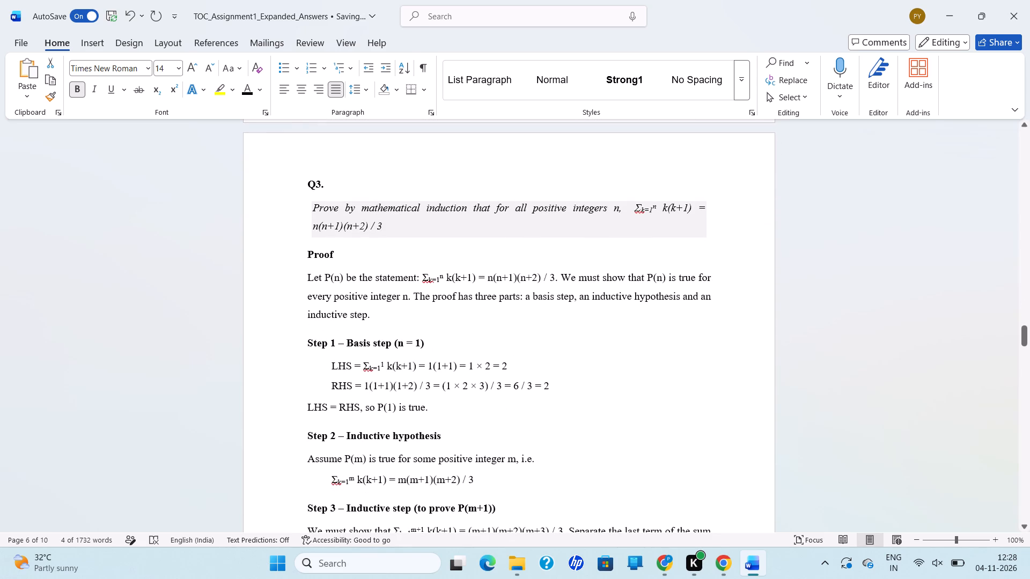
left_click_drag(410, 233, 300, 183)
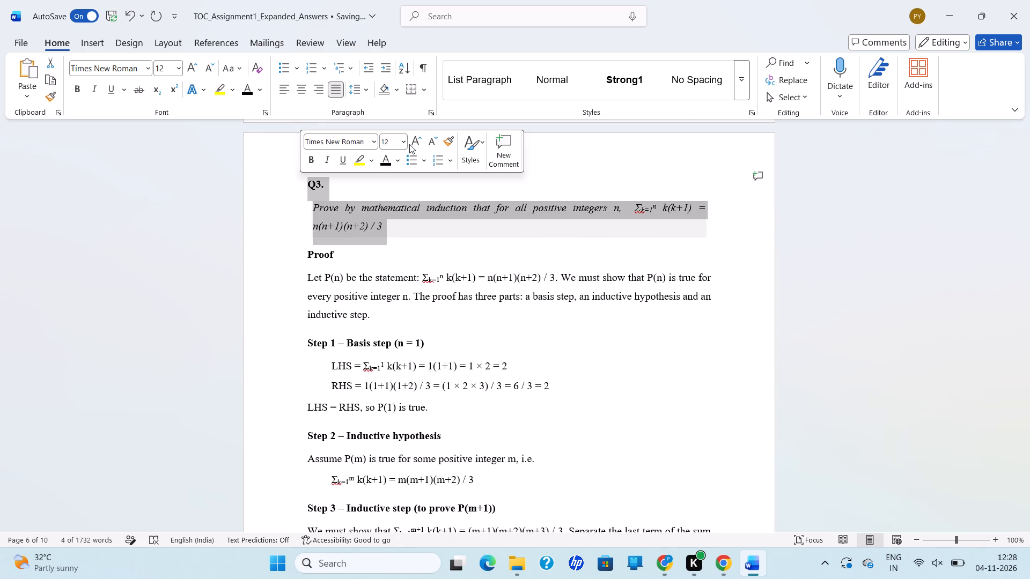
left_click(409, 144)
left_click(389, 164)
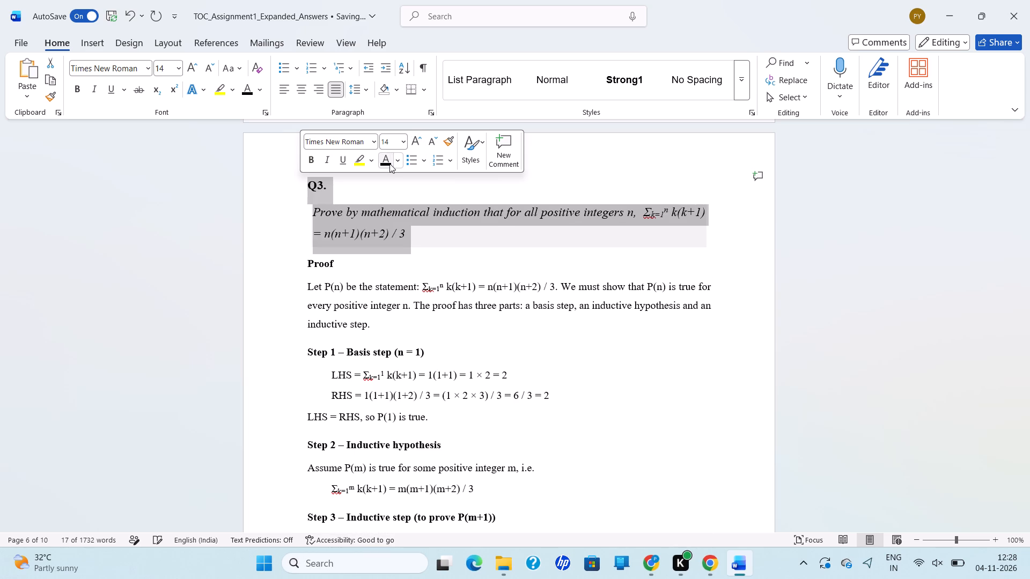
Set the Q3 subheadings Proof and Conclusion to size 14, applying black font colour to Proof.
left_click_drag(348, 274, 304, 274)
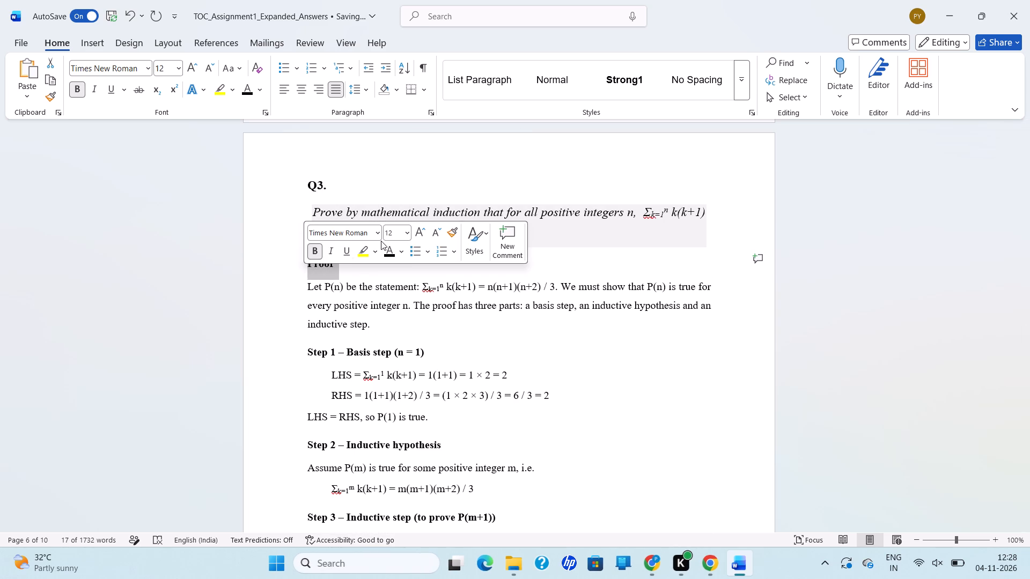
left_click(420, 235)
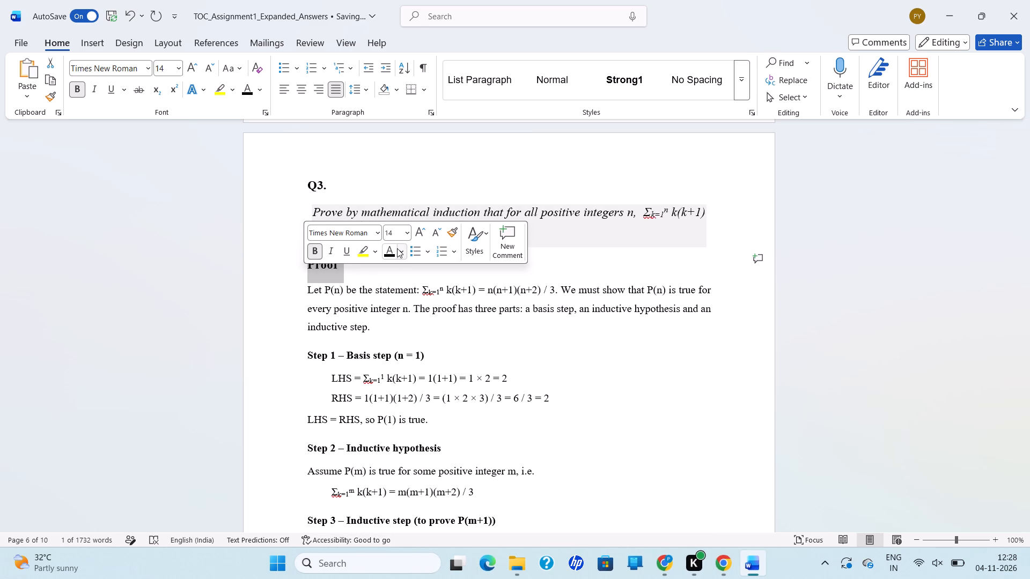
left_click(394, 249)
scroll(406, 330, "down", 2)
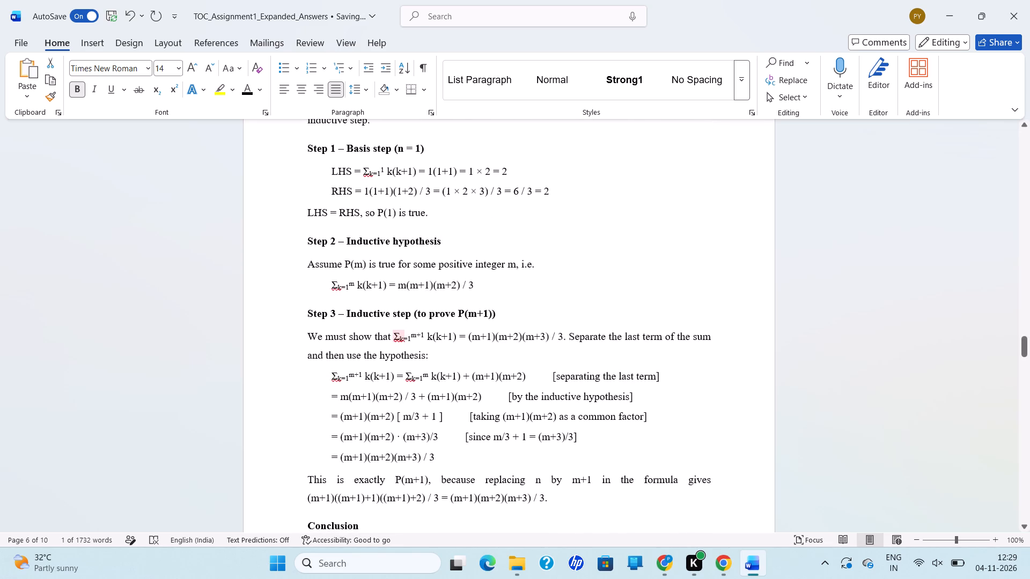
scroll(406, 330, "down", 1)
left_click_drag(370, 350, 307, 354)
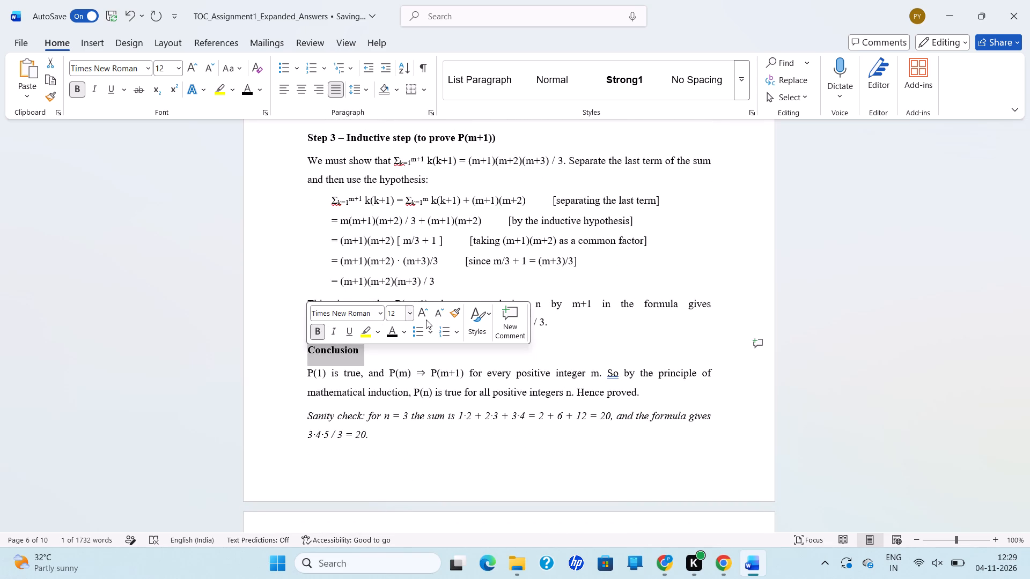
left_click(426, 320)
Set the Q4 heading and its NFA-to-DFA question text to size 14 with black font colour.
scroll(402, 365, "down", 1)
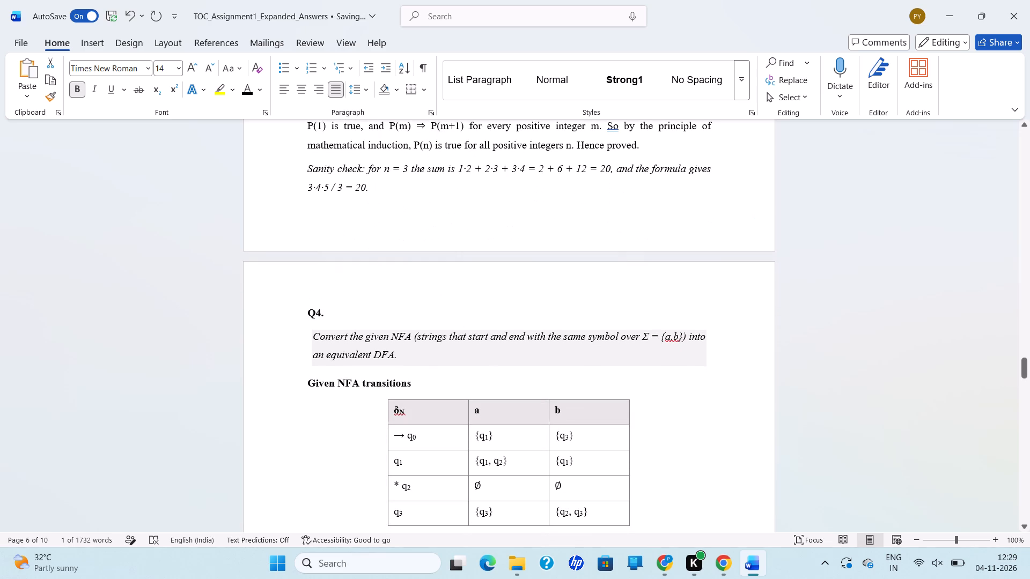
left_click_drag(409, 358, 295, 315)
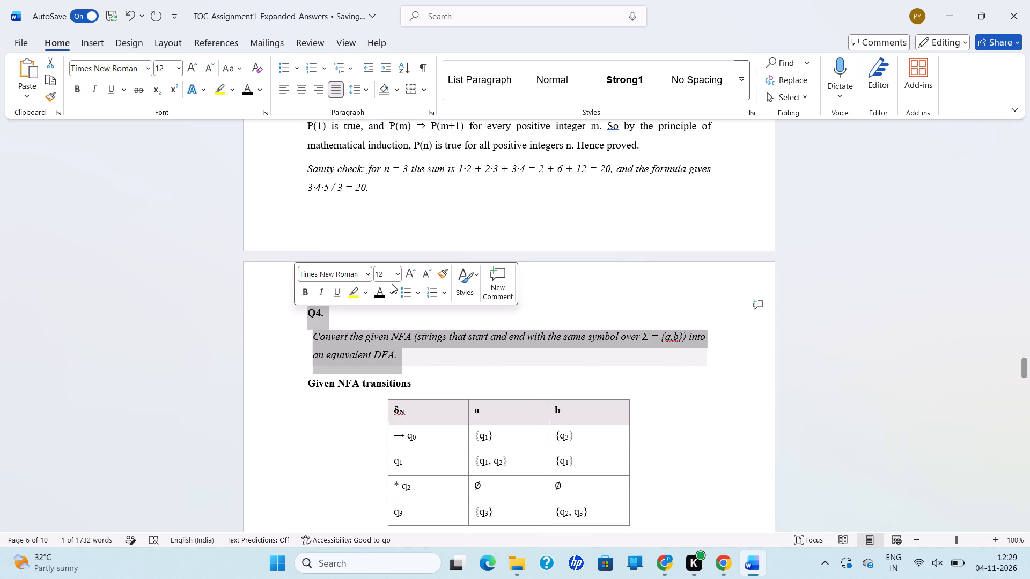
left_click(403, 279)
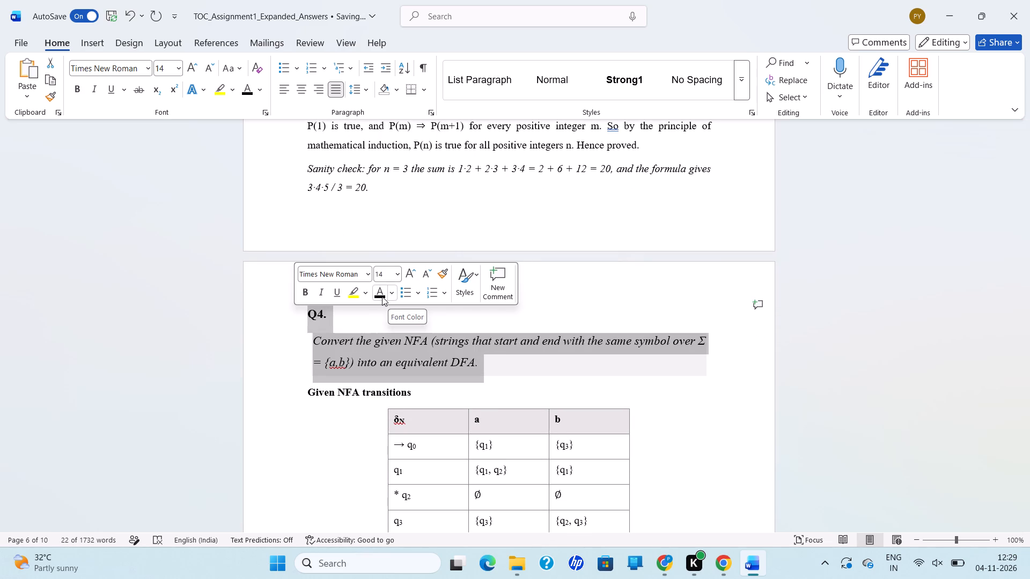
left_click(382, 296)
Set the Q4 subheadings Subset construction (start from {q_0}) and Given NFA transitions to size 14.
scroll(415, 325, "down", 1)
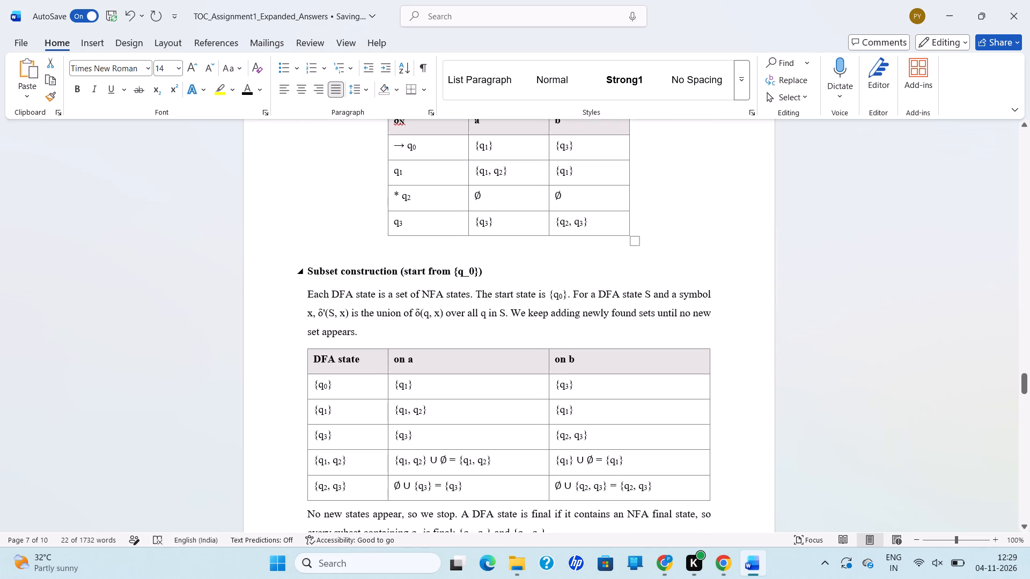
left_click_drag(494, 268, 312, 273)
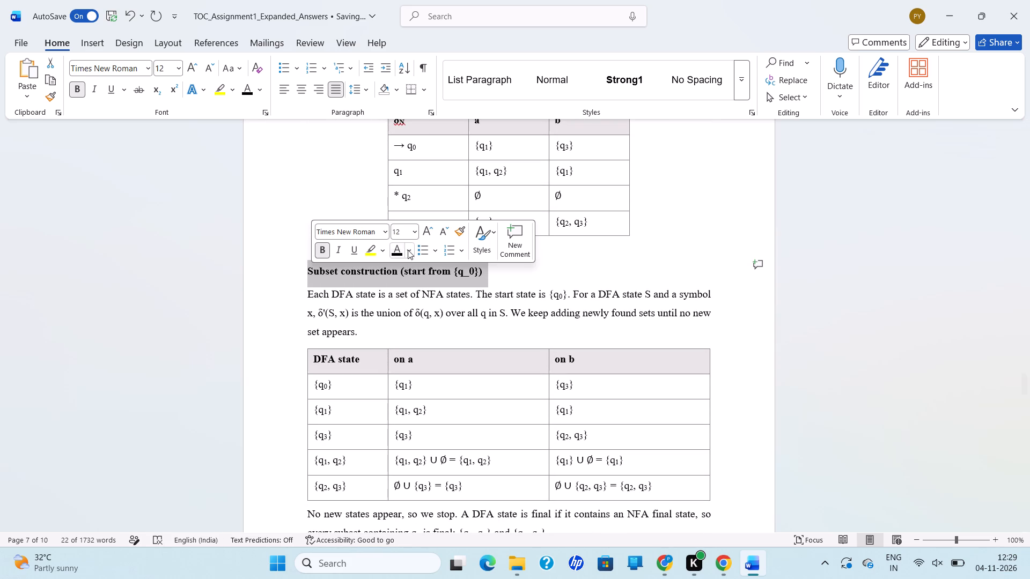
left_click(425, 235)
scroll(531, 268, "up", 1)
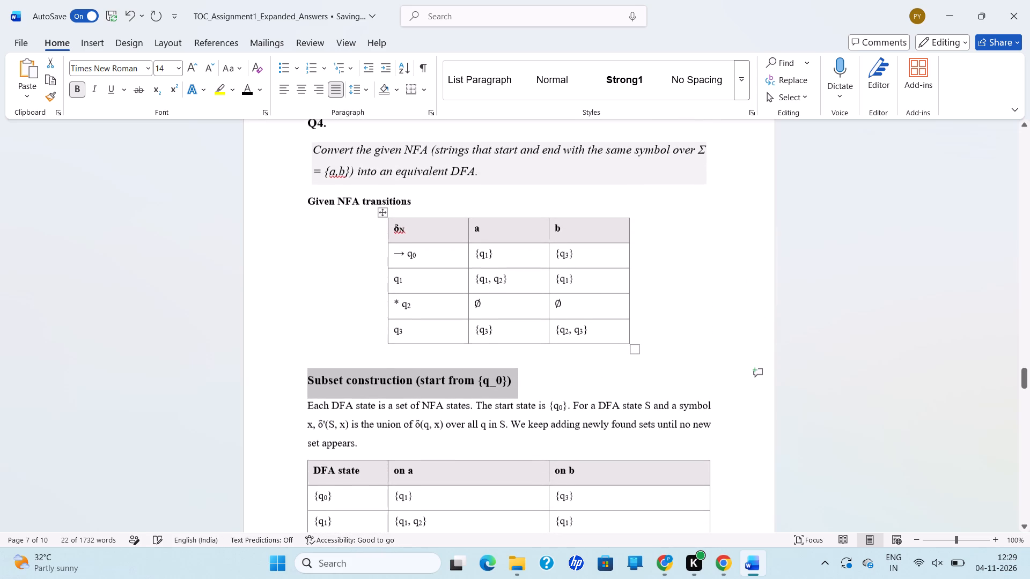
left_click_drag(415, 199, 318, 203)
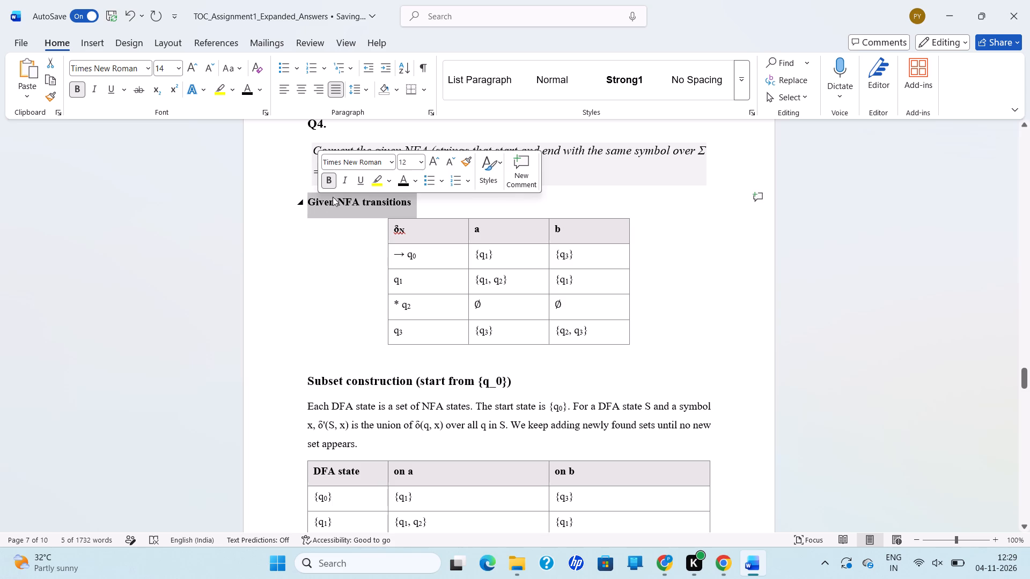
left_click(439, 160)
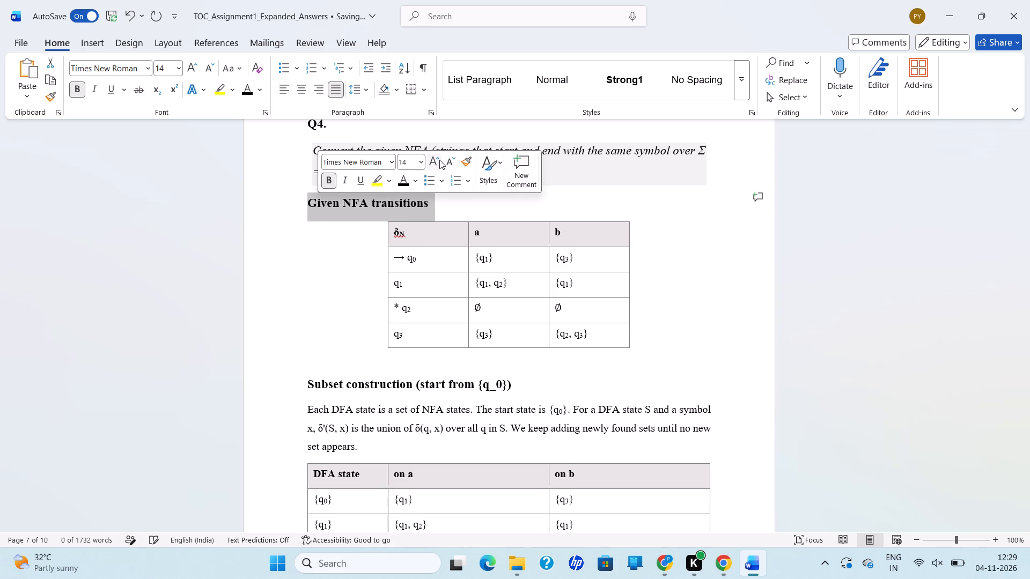
Set the Q5 heading and its question text about ε-closures to size 14.
scroll(529, 232, "down", 8)
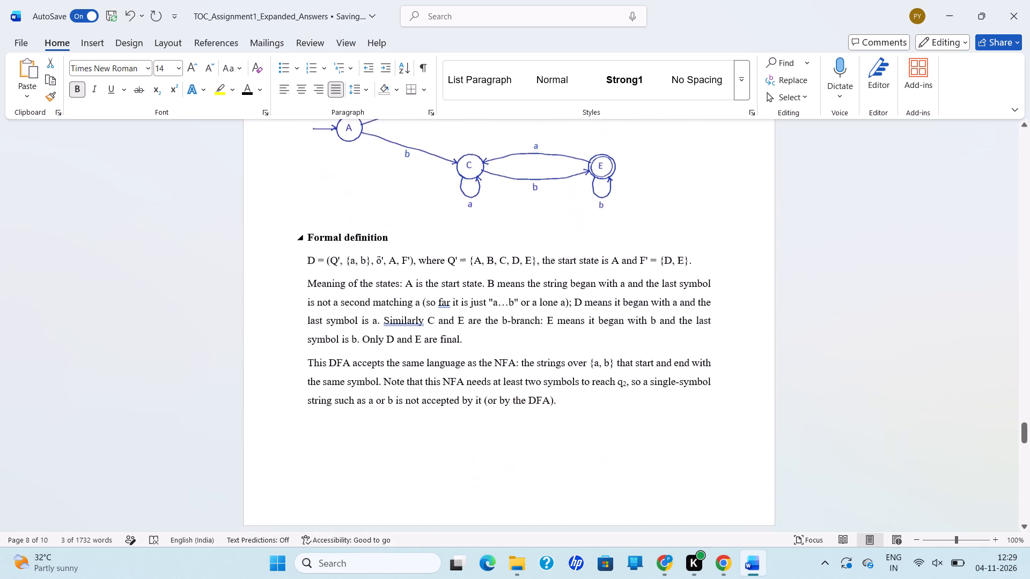
scroll(529, 232, "down", 2)
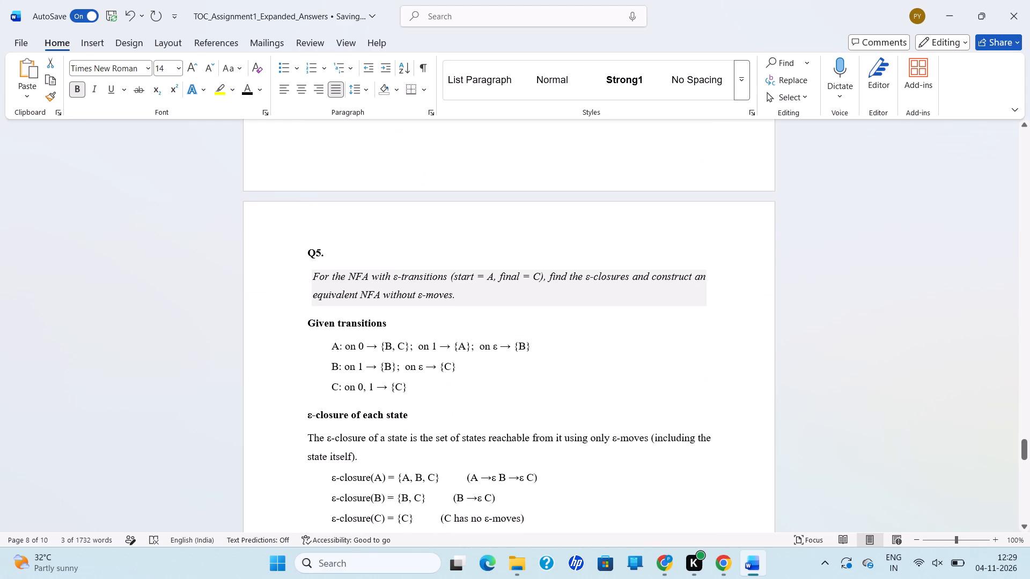
left_click_drag(481, 295, 312, 256)
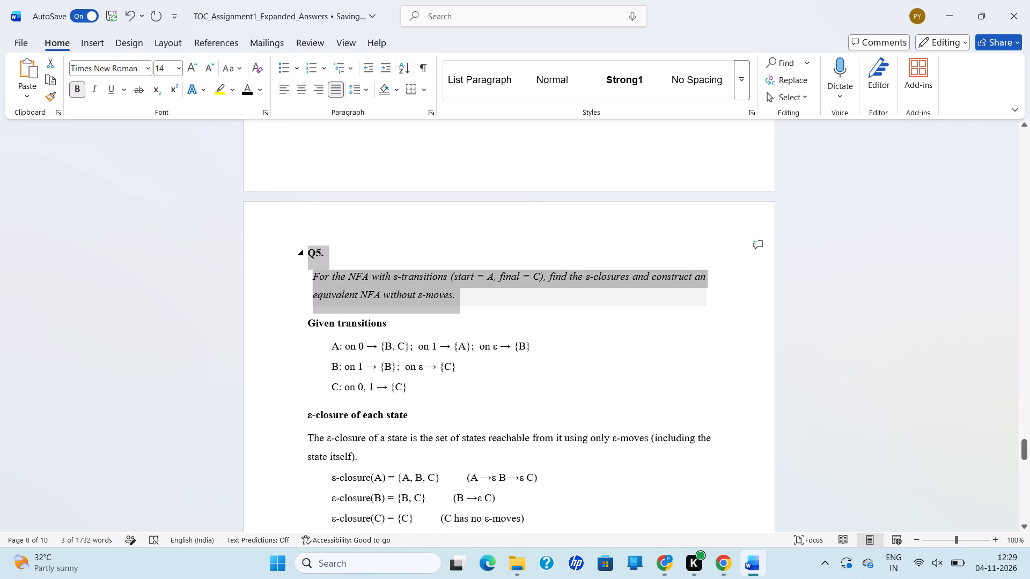
left_click_drag(312, 256, 312, 255)
left_click(425, 211)
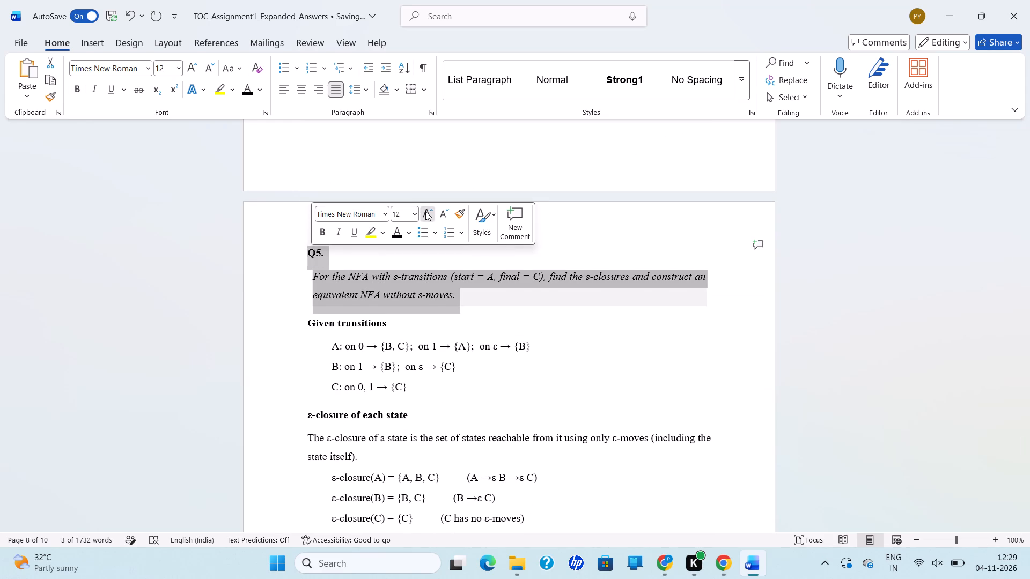
Set the Q5 subheadings Given transitions and ε-closure of each state to size 14, applying black font colour to Given transitions.
left_click_drag(411, 331, 299, 337)
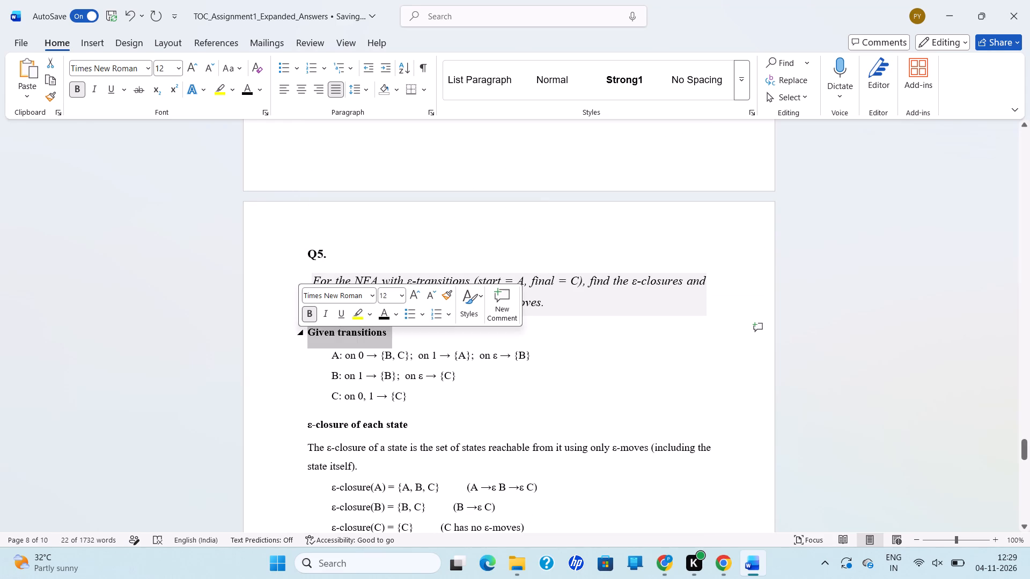
left_click(384, 314)
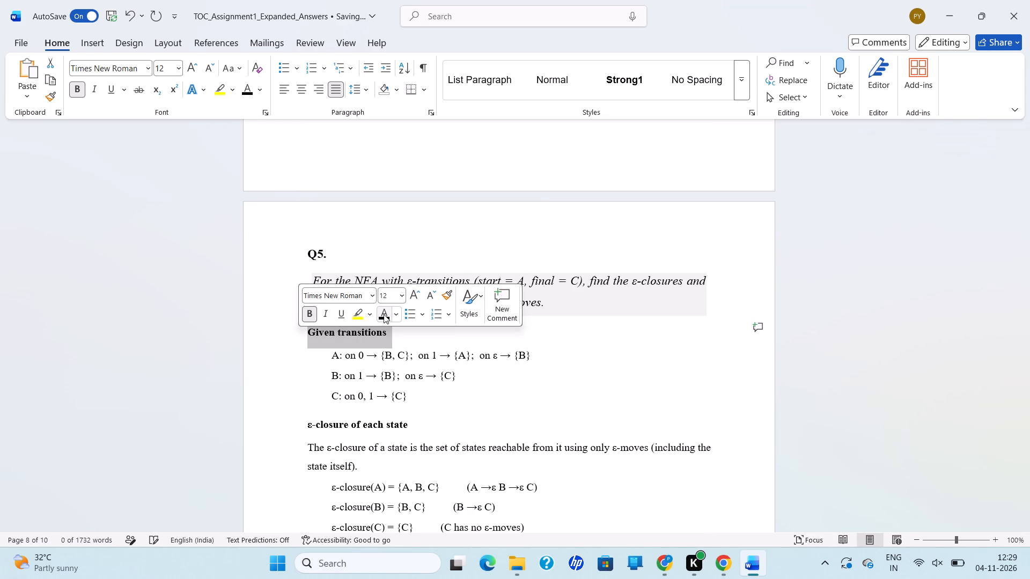
left_click(409, 299)
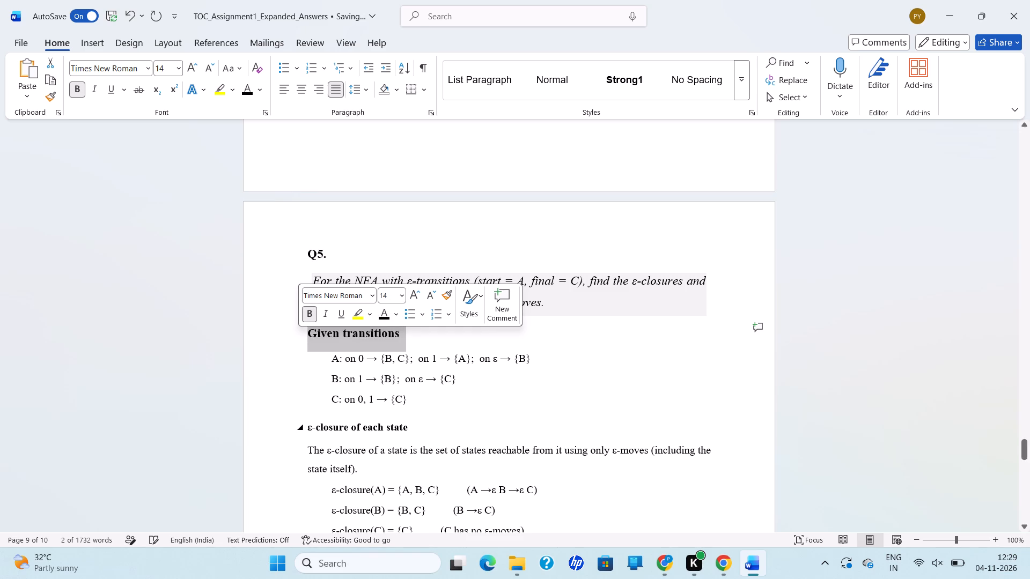
left_click_drag(418, 424, 316, 439)
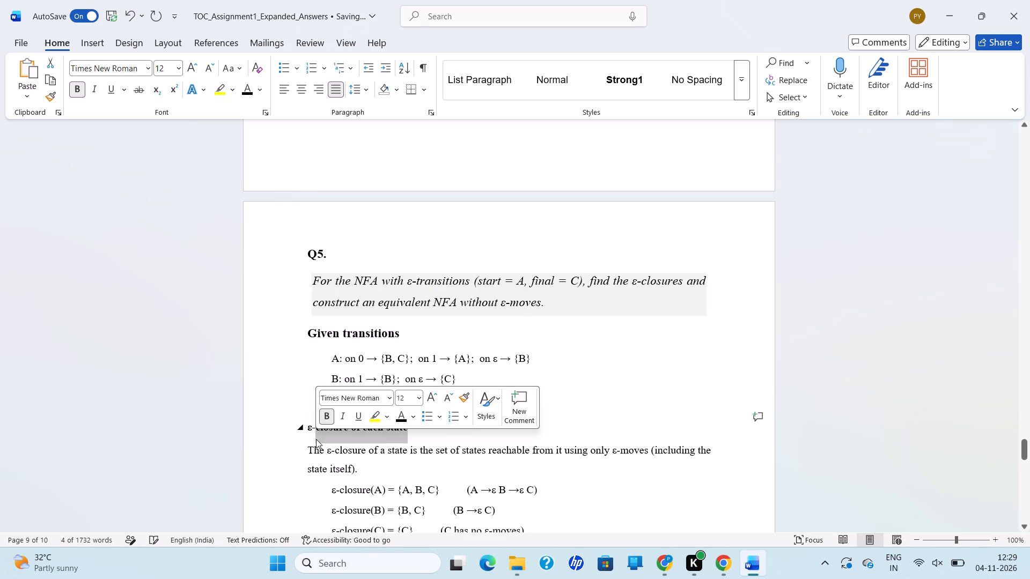
left_click(419, 429)
left_click_drag(419, 429, 310, 437)
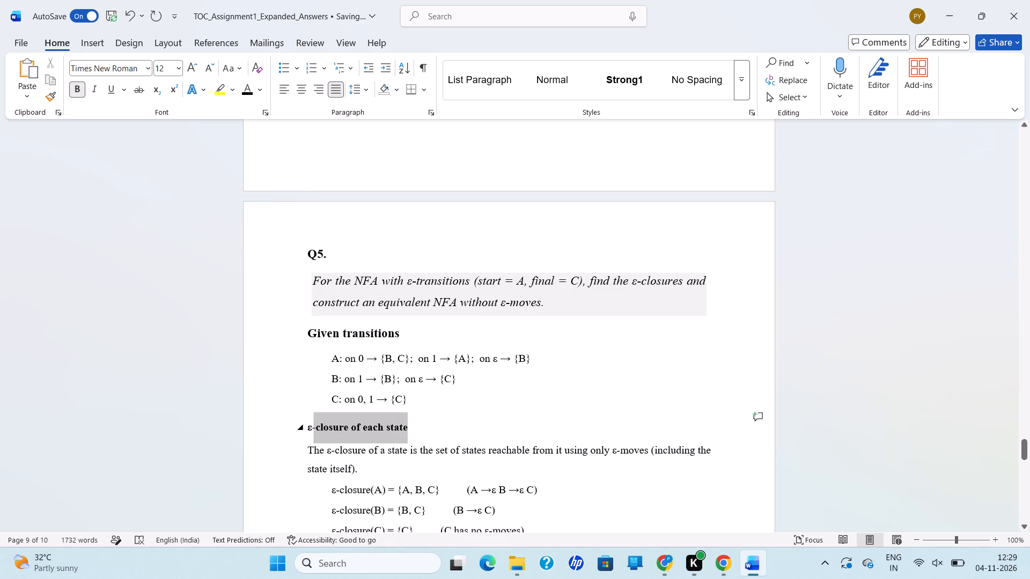
left_click_drag(310, 437, 306, 437)
left_click(420, 398)
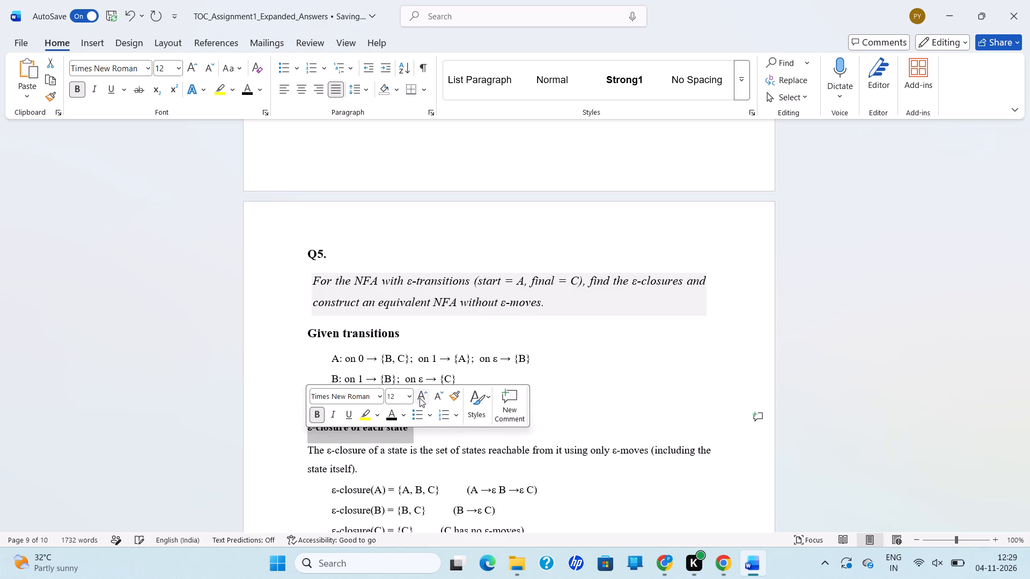
Set the Q5 Rule: δ'(q, a) line and the subheadings Transition table (NFA without ε) and Transition diagram to size 14.
scroll(496, 441, "down", 2)
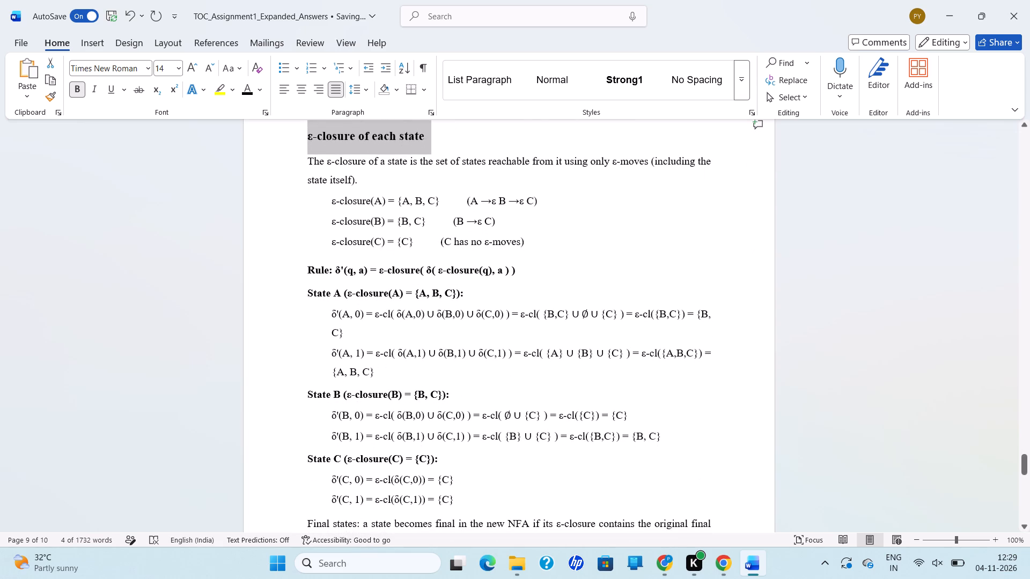
left_click_drag(532, 276, 309, 273)
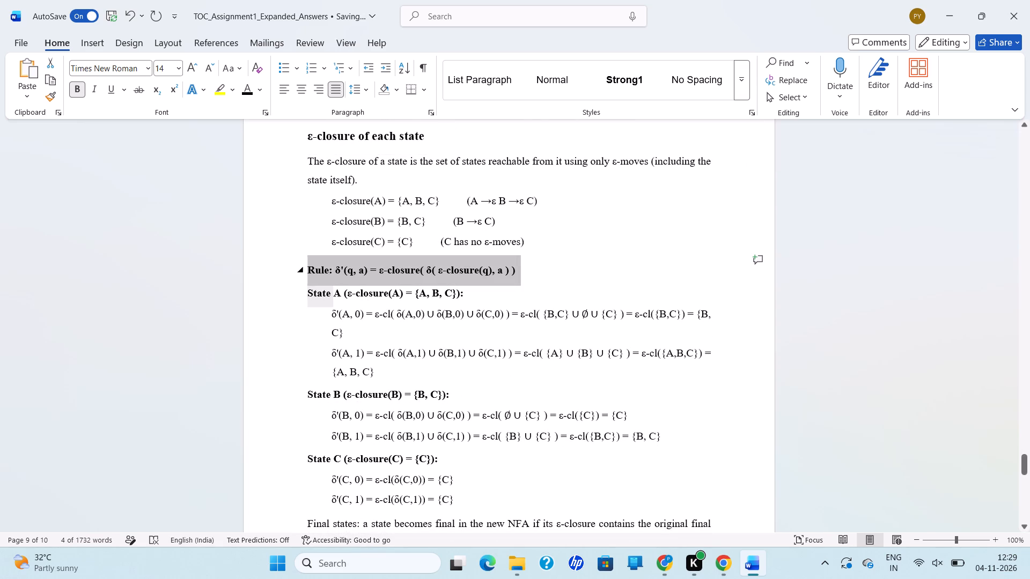
left_click_drag(309, 273, 309, 273)
left_click(425, 229)
scroll(467, 268, "down", 3)
left_click_drag(467, 240, 442, 246)
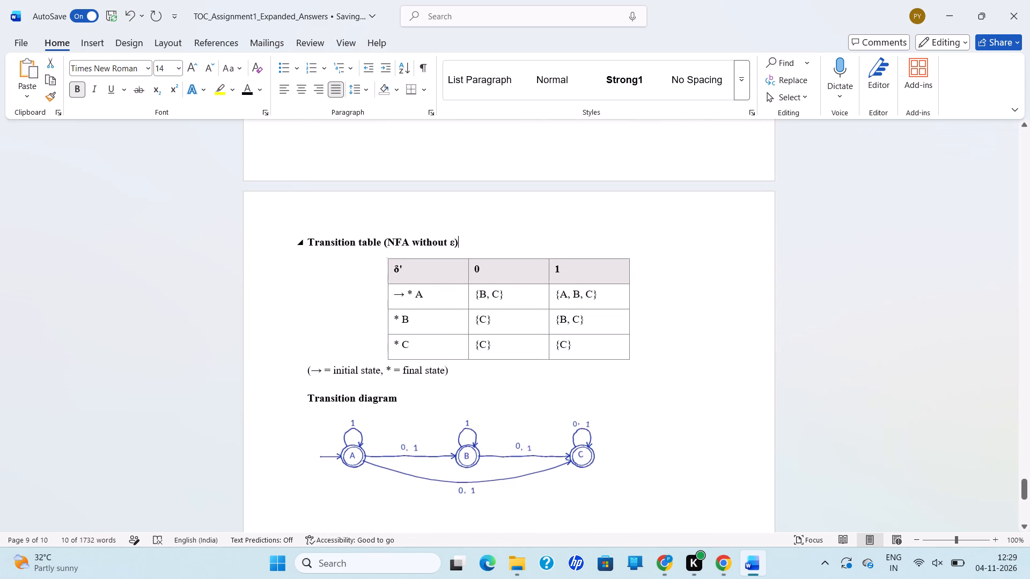
left_click_drag(442, 246, 320, 250)
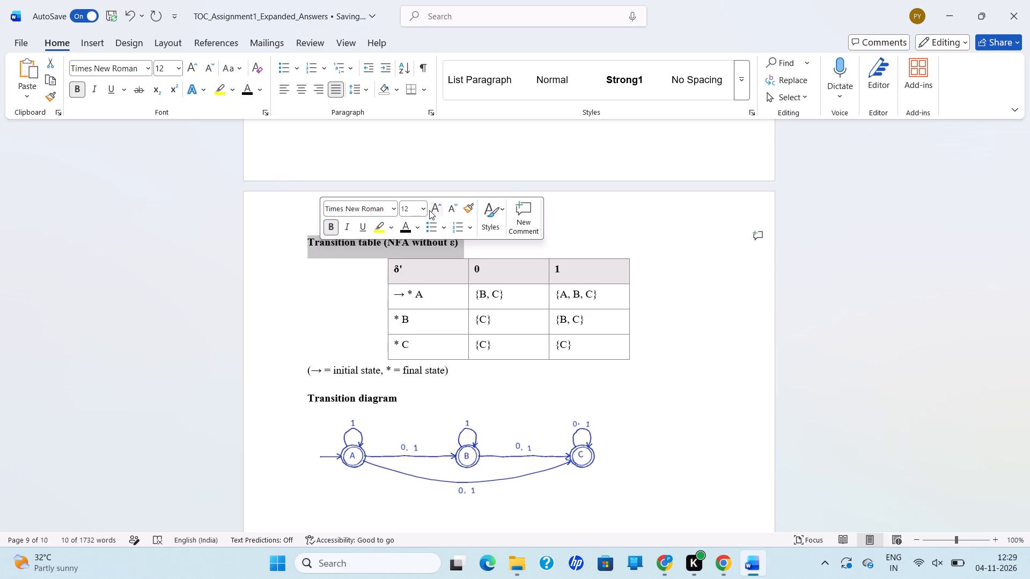
left_click(429, 210)
left_click_drag(400, 399, 293, 400)
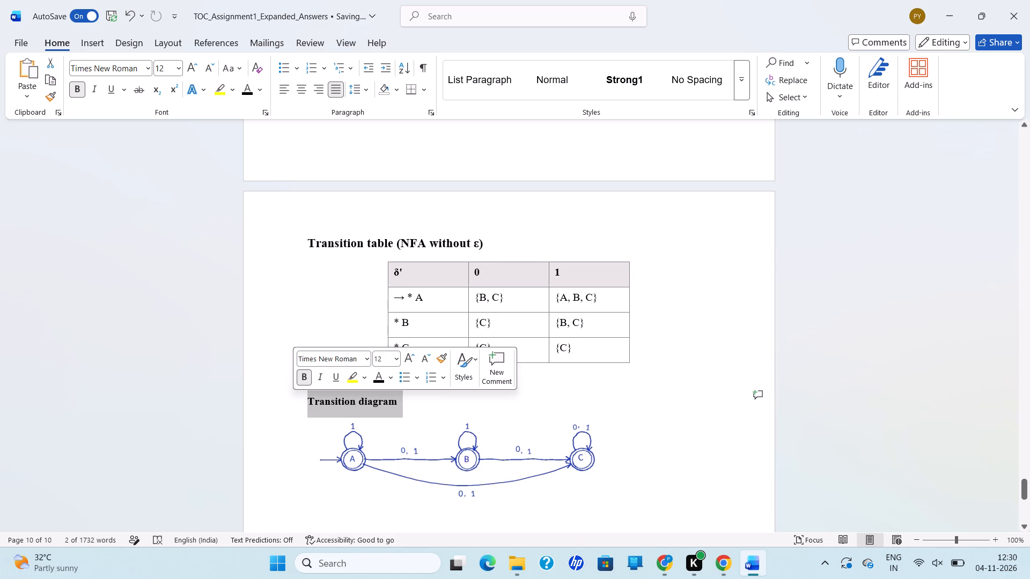
left_click(404, 358)
Review the heading formatting and page layout from the end of Q5 back to the Q1 transition diagram.
scroll(460, 416, "down", 3)
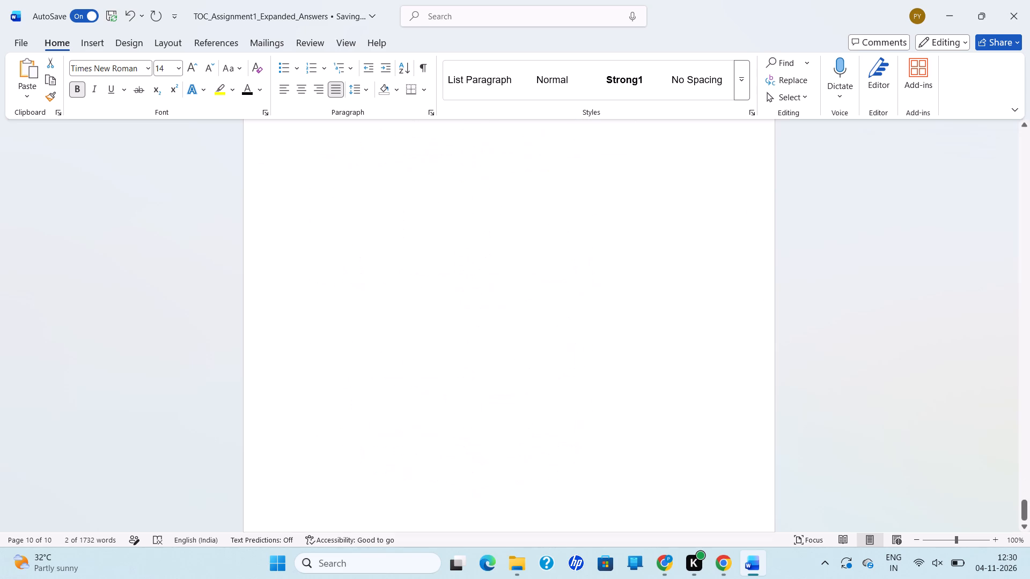
scroll(460, 416, "down", 6)
scroll(460, 416, "up", 3)
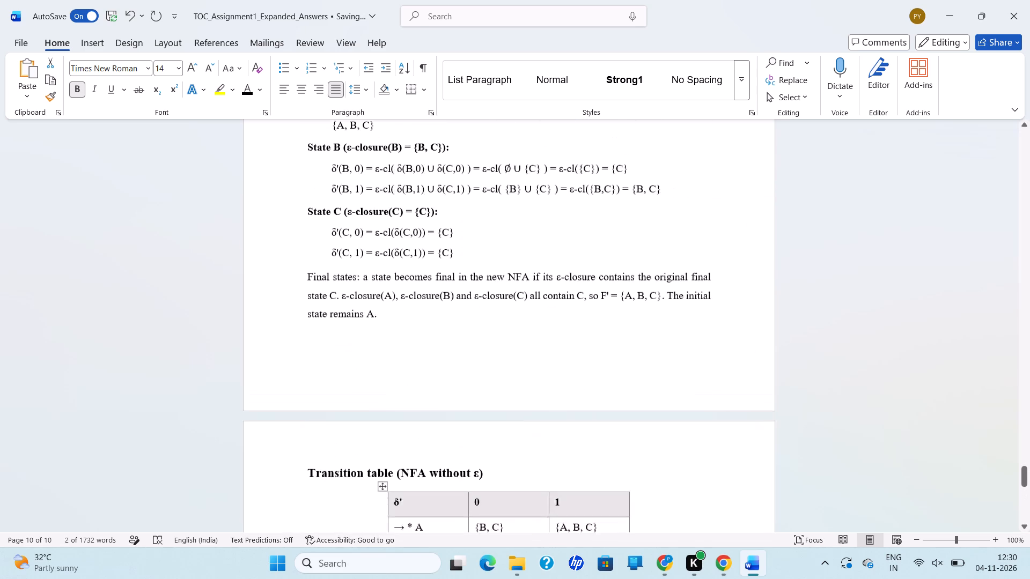
scroll(460, 416, "up", 3)
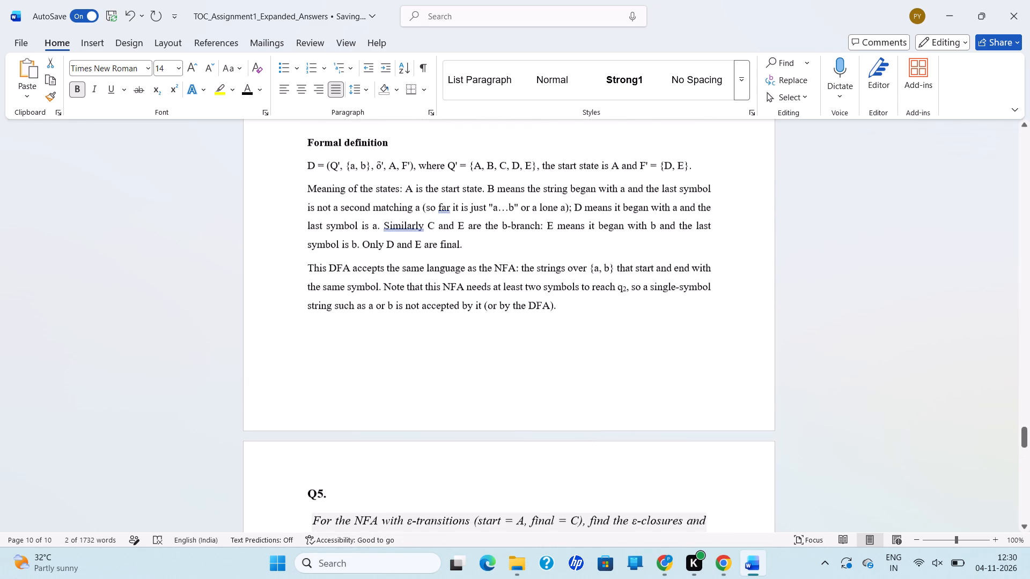
scroll(460, 416, "down", 3)
scroll(460, 416, "up", 1)
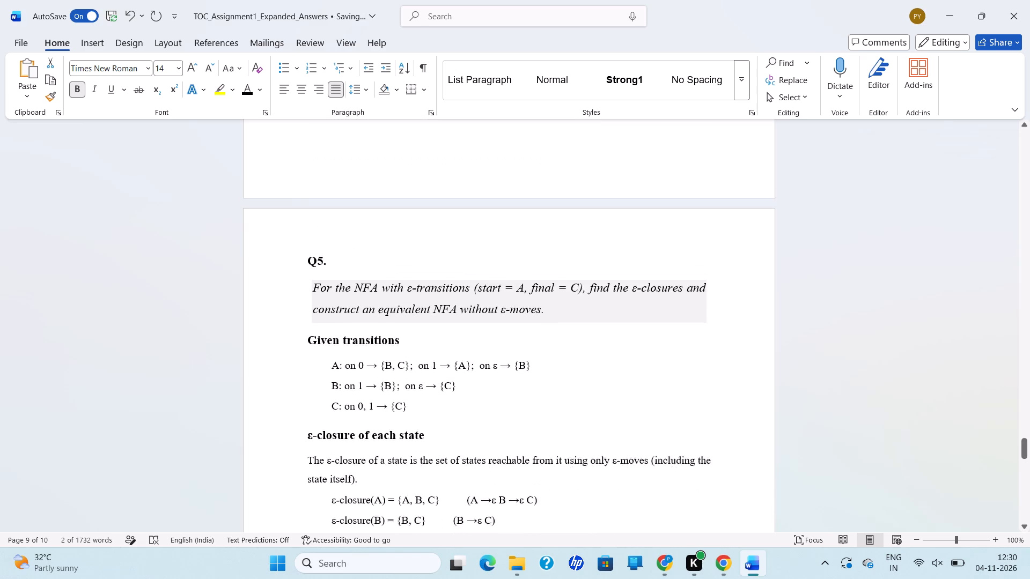
scroll(460, 416, "up", 3)
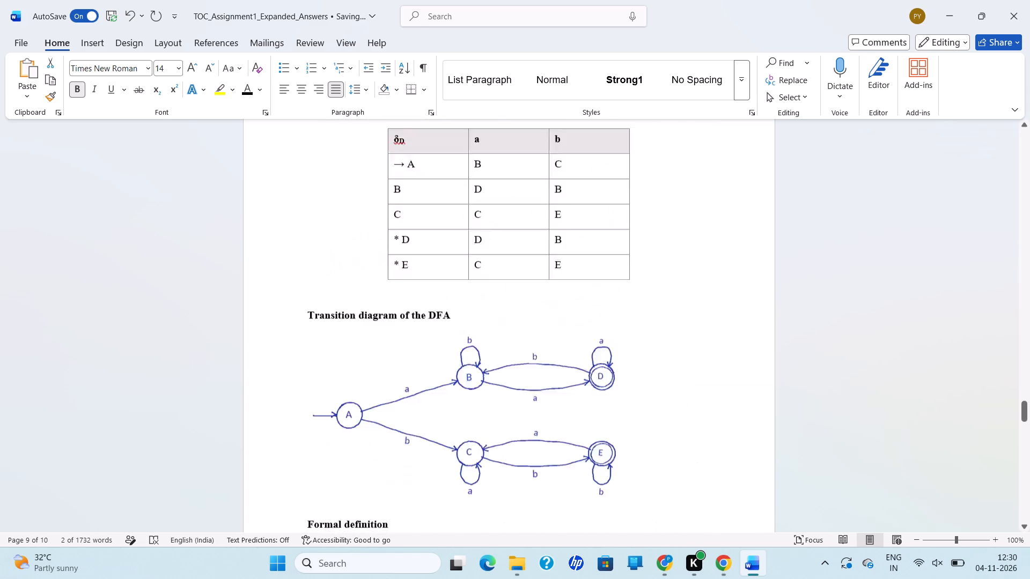
scroll(460, 416, "up", 7)
scroll(460, 416, "down", 3)
scroll(460, 416, "up", 1)
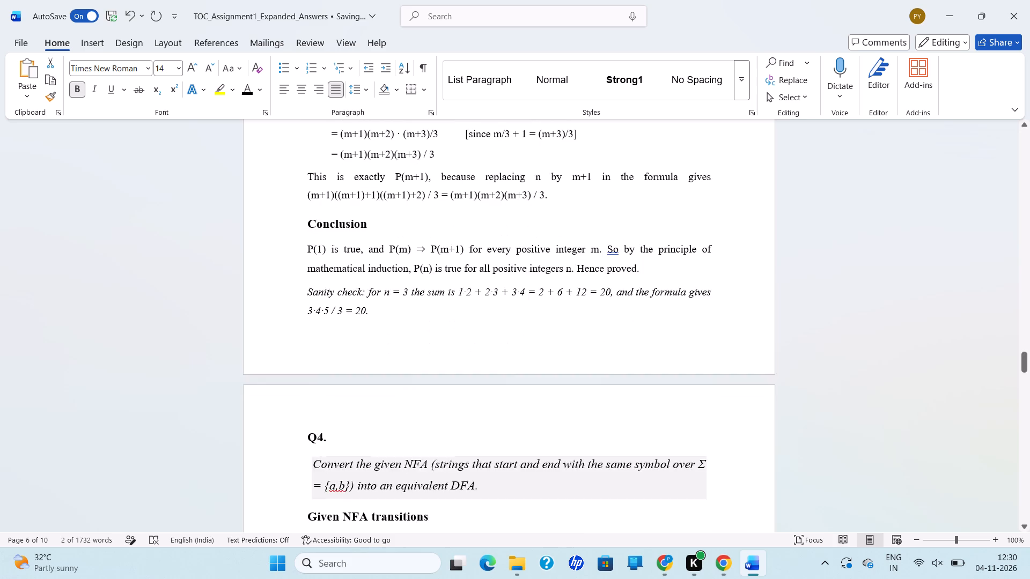
scroll(460, 416, "up", 2)
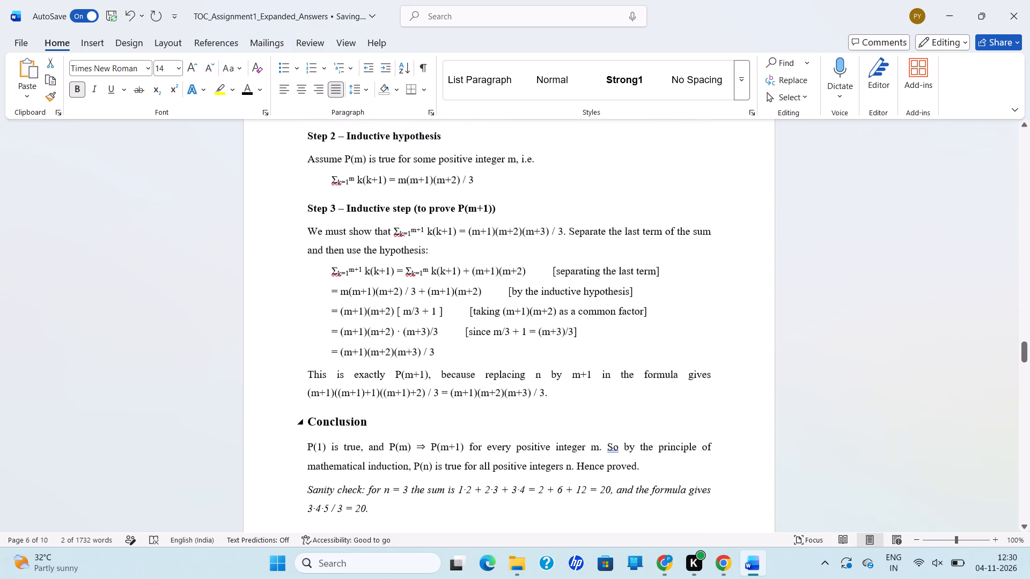
scroll(460, 416, "up", 6)
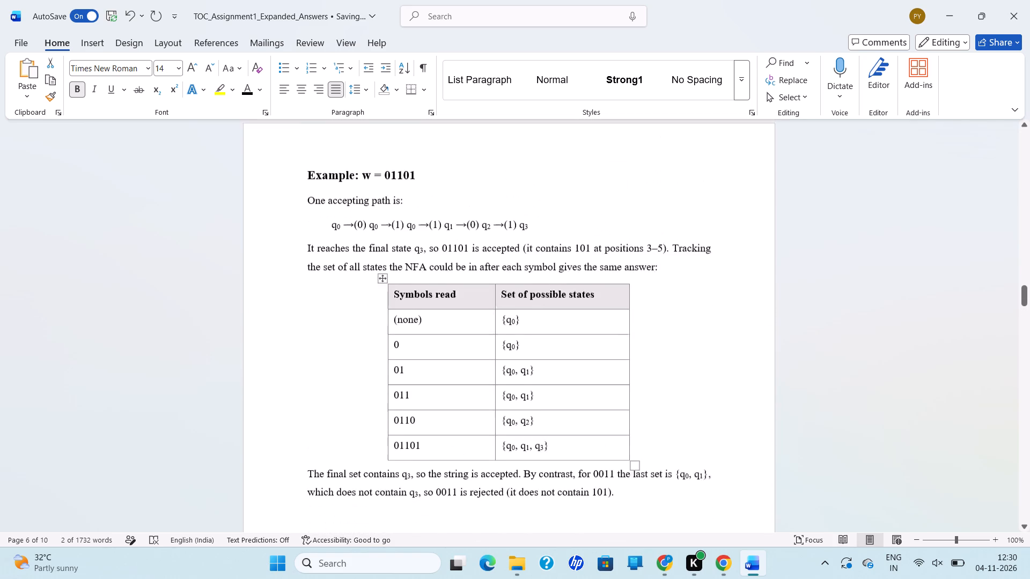
scroll(460, 416, "up", 5)
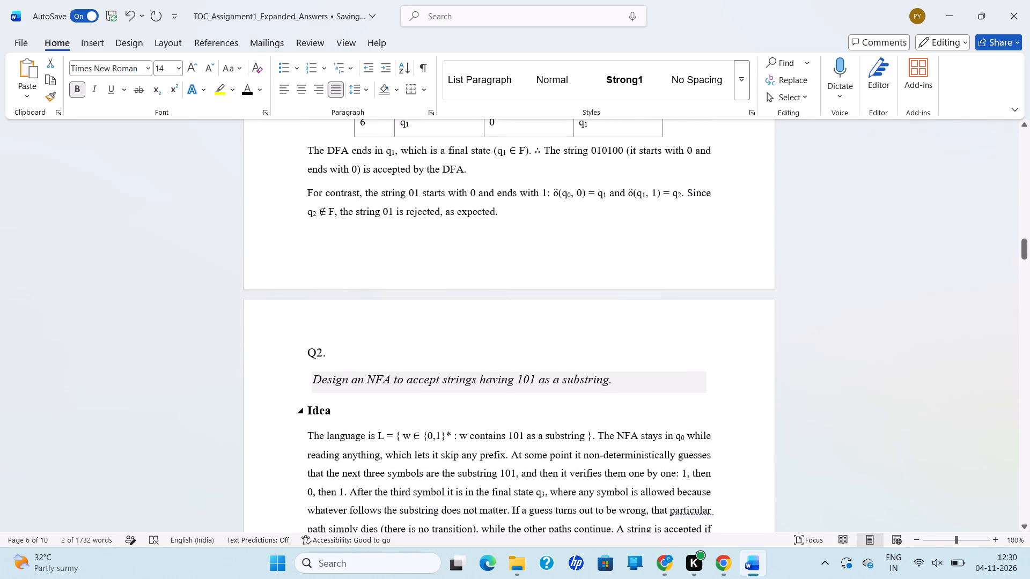
scroll(460, 416, "down", 2)
scroll(460, 416, "up", 3)
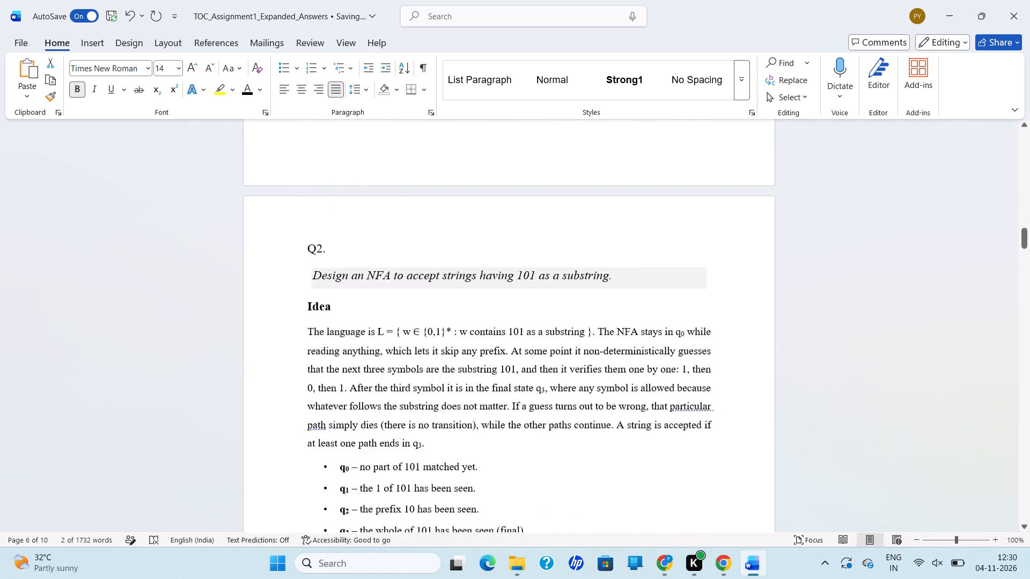
scroll(460, 416, "up", 6)
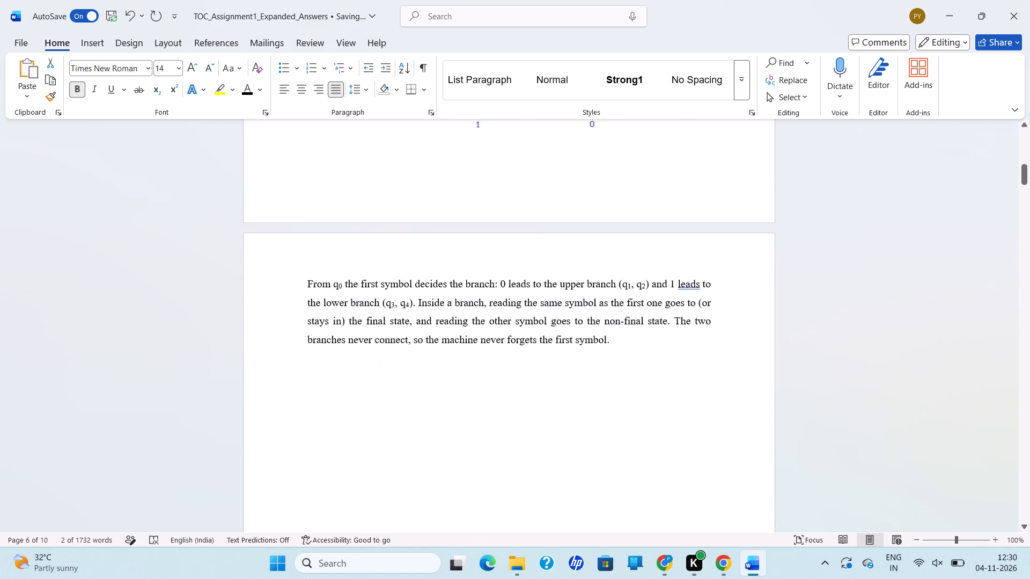
scroll(460, 416, "up", 2)
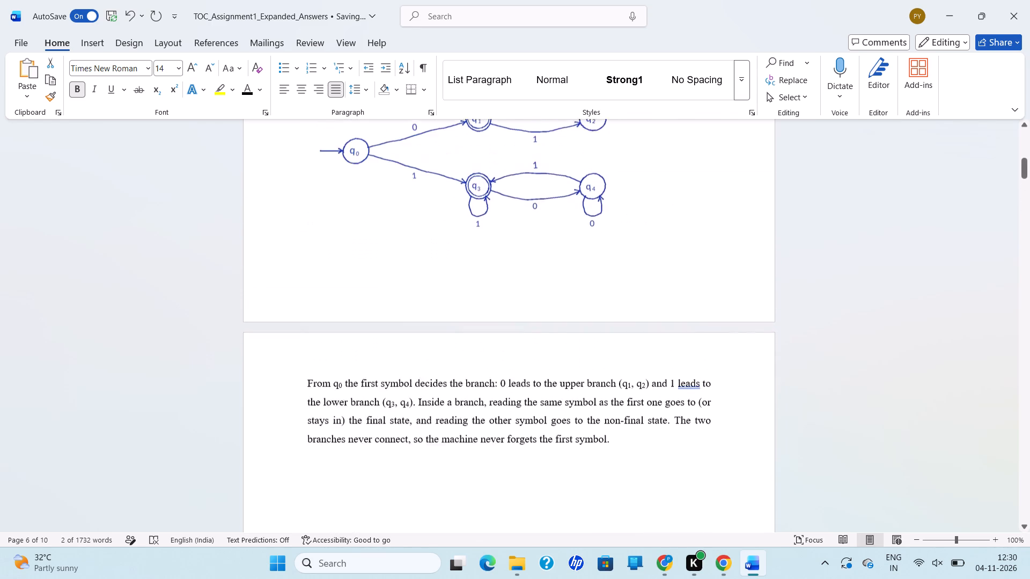
Copy the paragraph starting "From q₀ the first symbol decides the branch" below the Q1 transition diagram, and delete it from the document.
scroll(460, 416, "up", 1)
left_click_drag(634, 478, 329, 423)
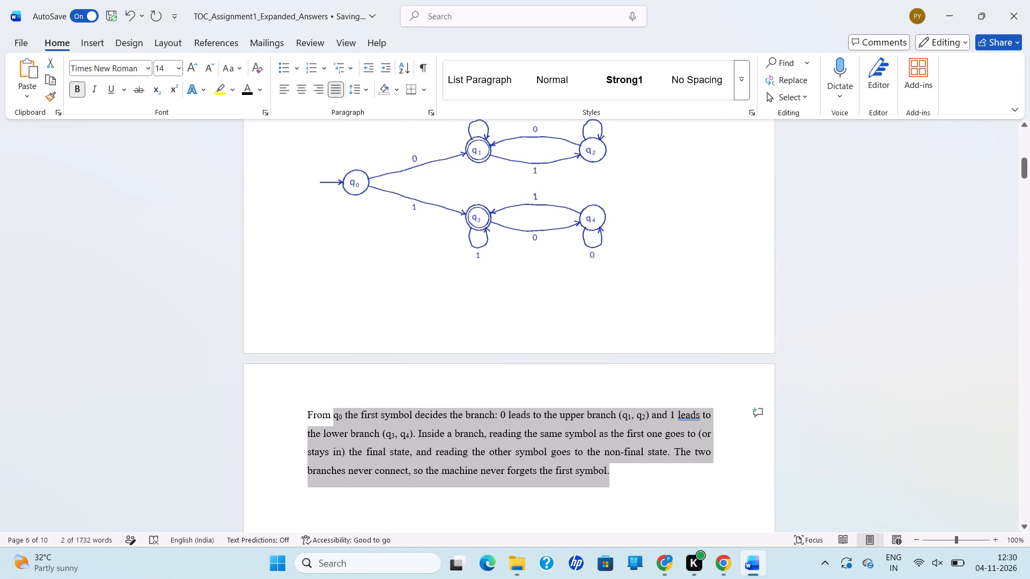
left_click_drag(329, 423, 294, 422)
key("ctrl+c")
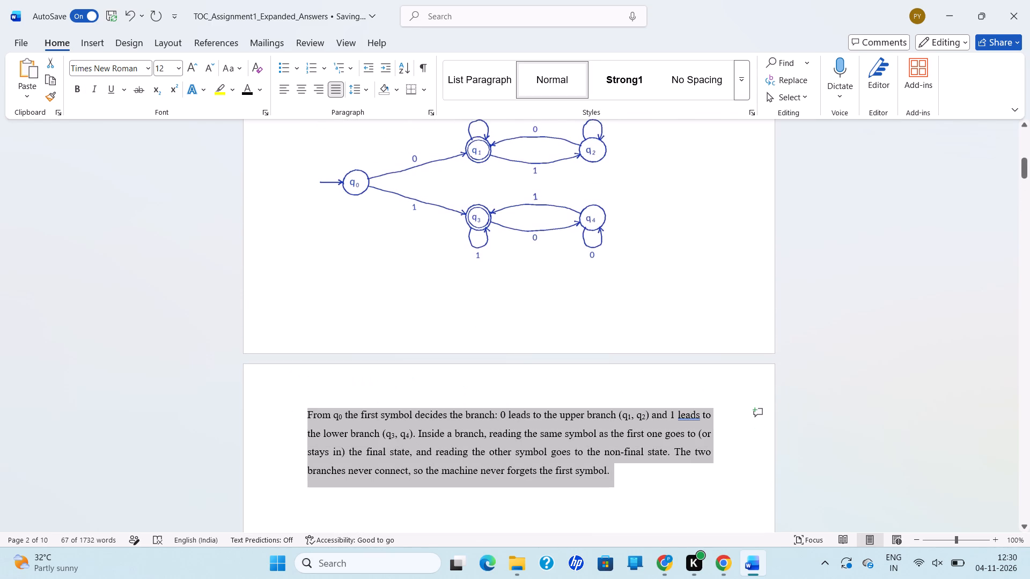
key("BackSpace")
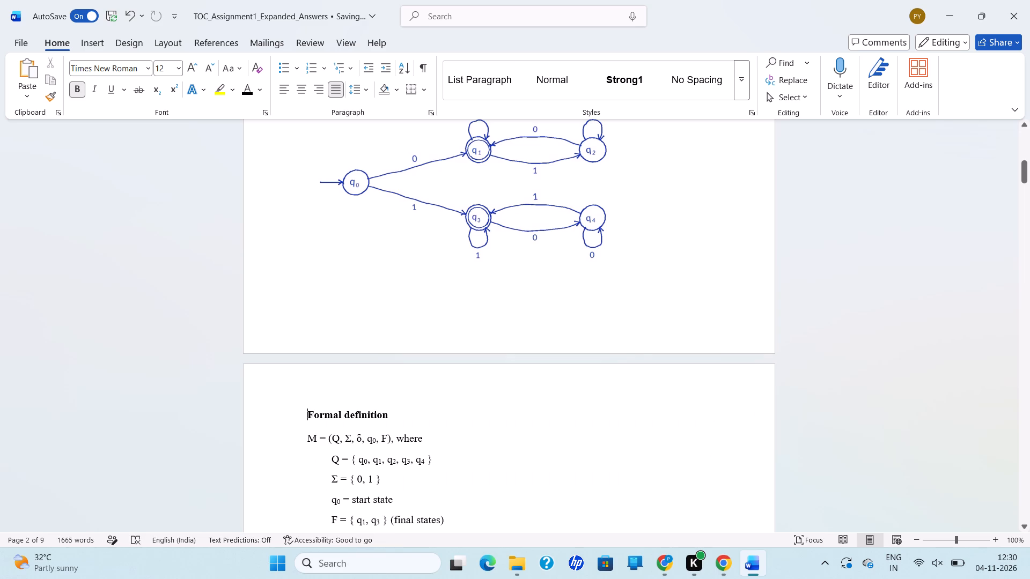
Export the document as a PDF named TOC_Assignment1_Expanded_Answers in the TOC folder, with standard optimization and opening after publishing.
scroll(294, 422, "down", 7)
scroll(294, 422, "down", 15)
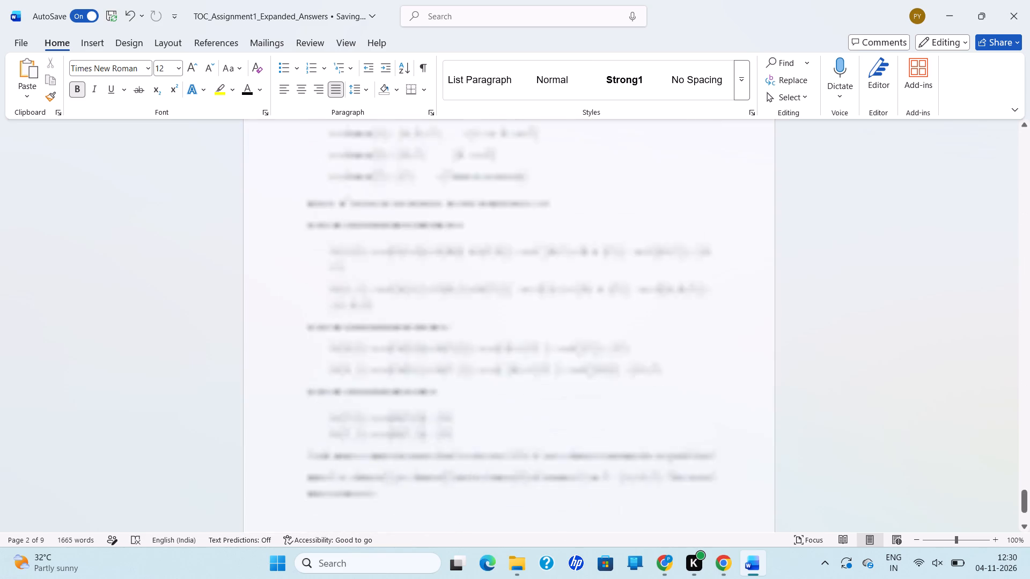
left_click(18, 33)
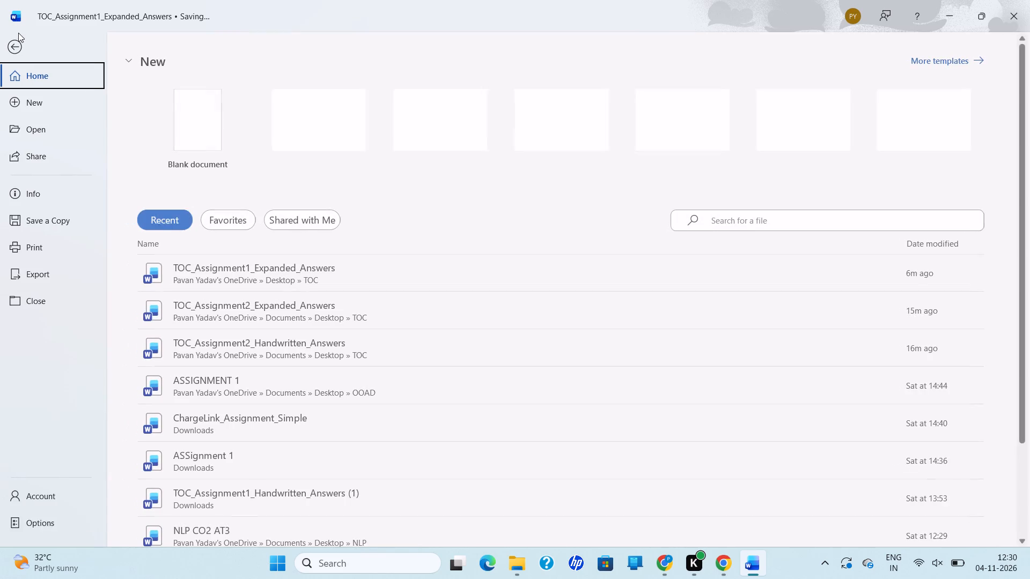
left_click(36, 274)
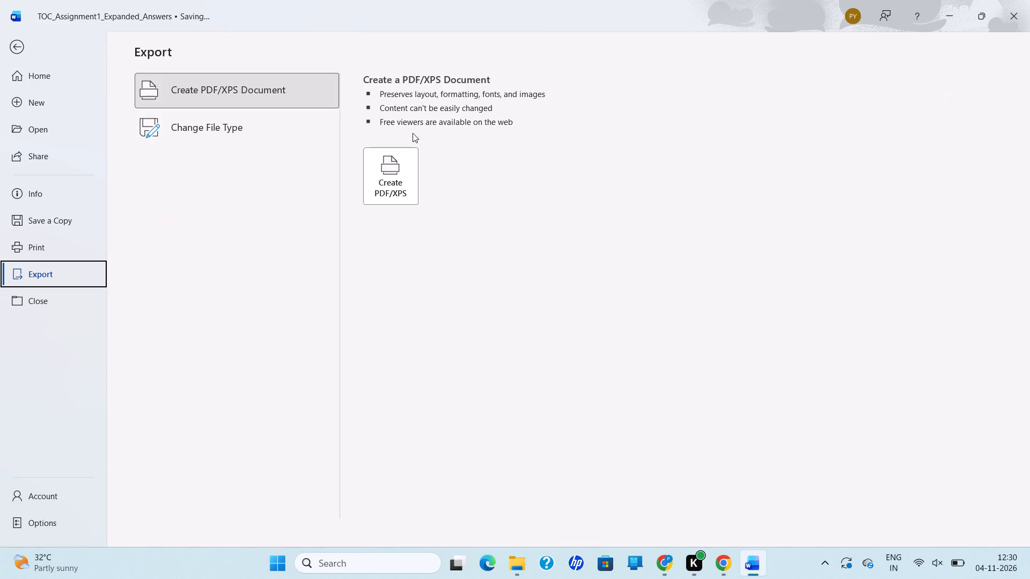
left_click(398, 179)
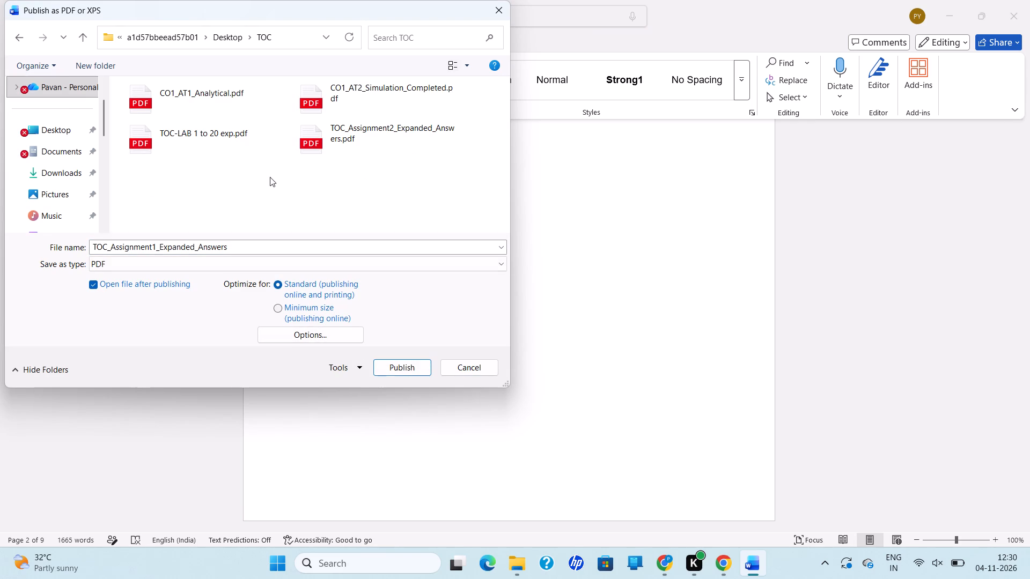
left_click(414, 362)
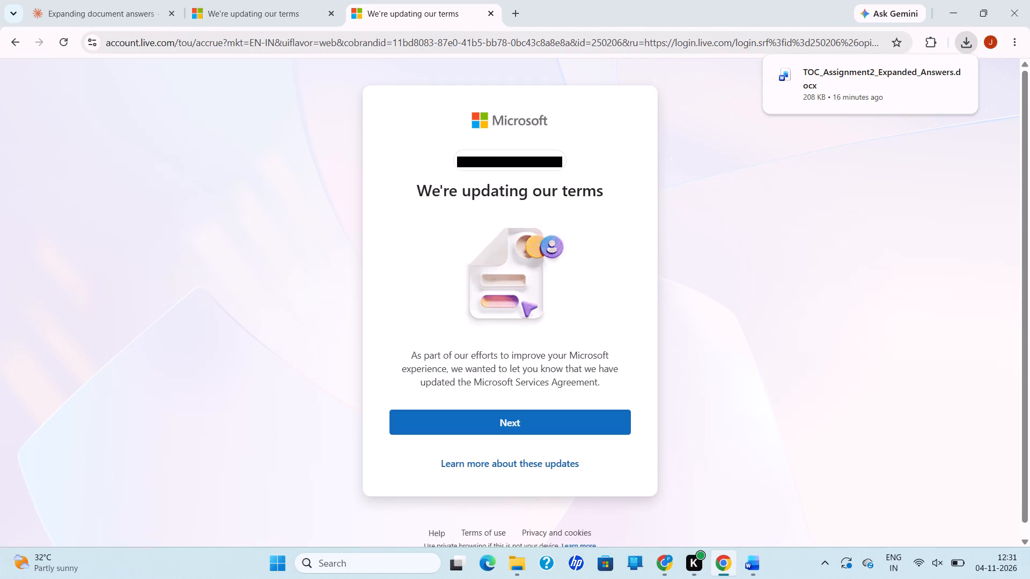
Close the Chrome window and the TOC_Assignment1_Expanded_Answers Word document.
left_click(1010, 16)
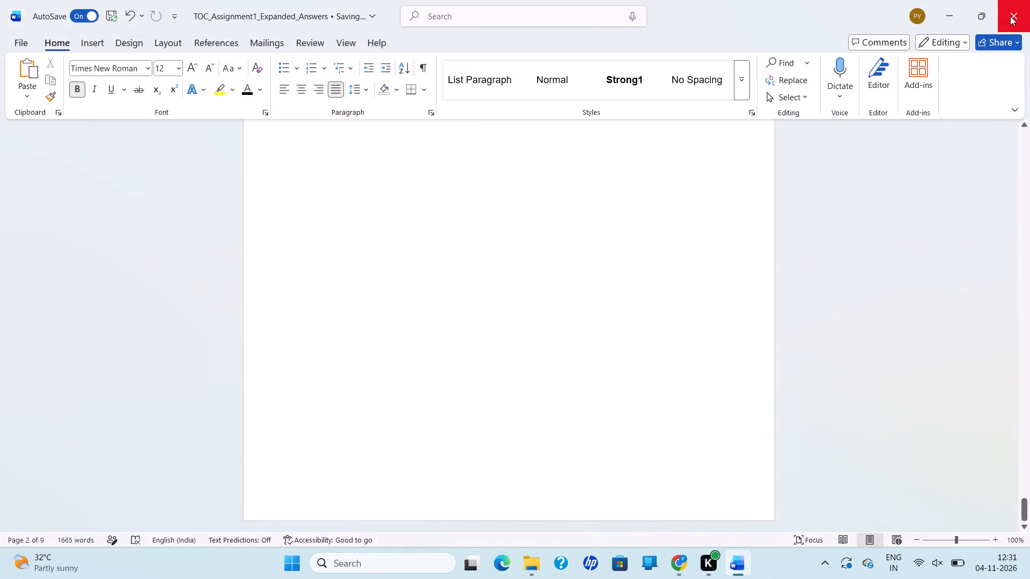
left_click(1010, 16)
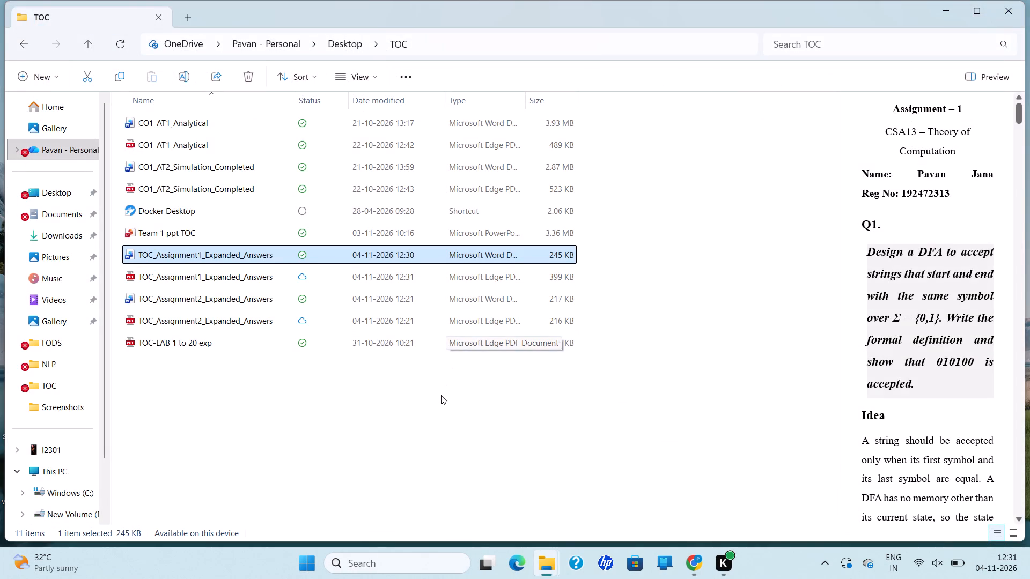
Rename the TOC_Assignment1_Expanded_Answers PDF in the TOC folder as ASSIGNMENT 1.
left_click(211, 273)
left_click(211, 273)
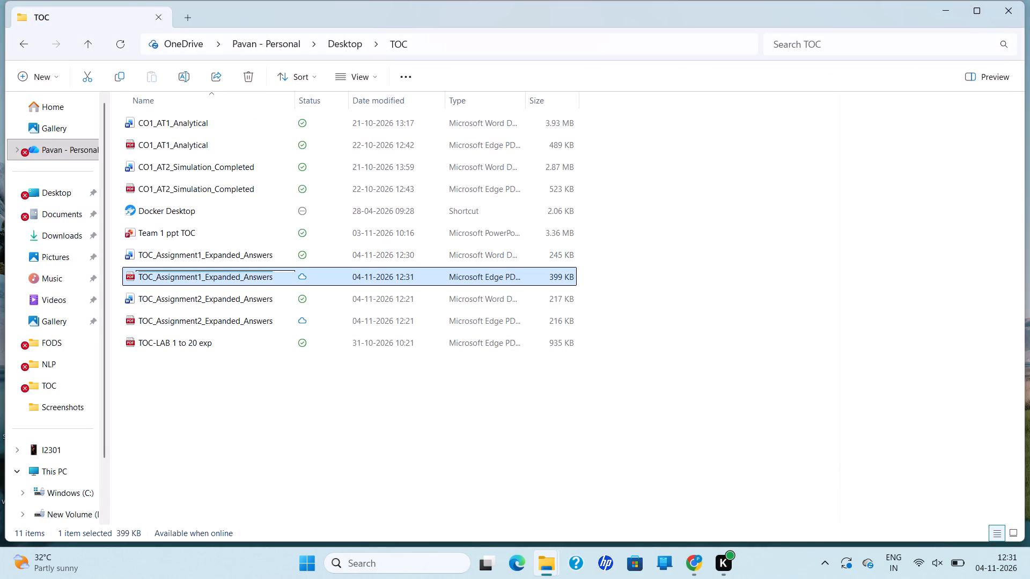
left_click(200, 275)
key("ctrl+a")
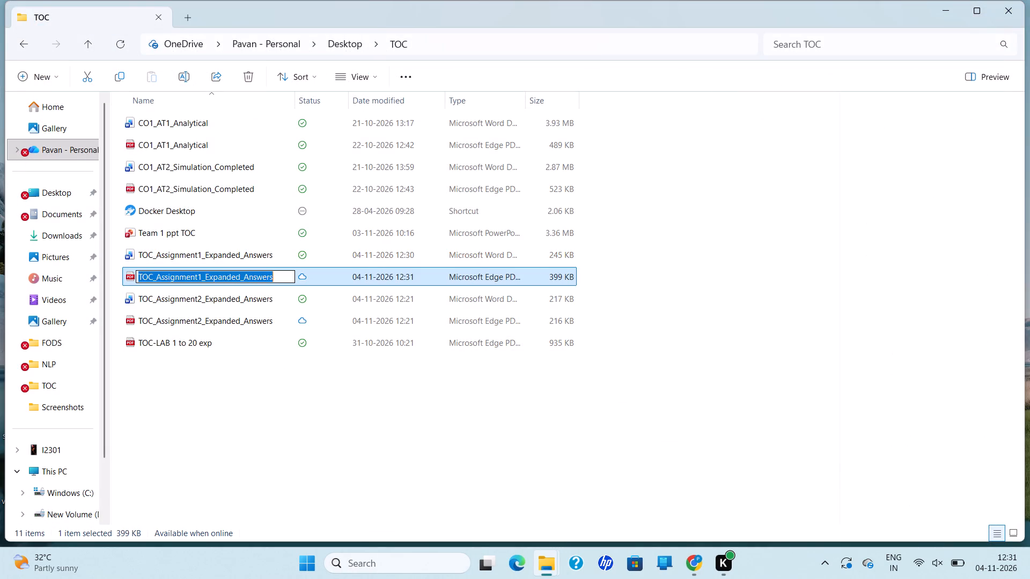
key("ctrl+BackSpace")
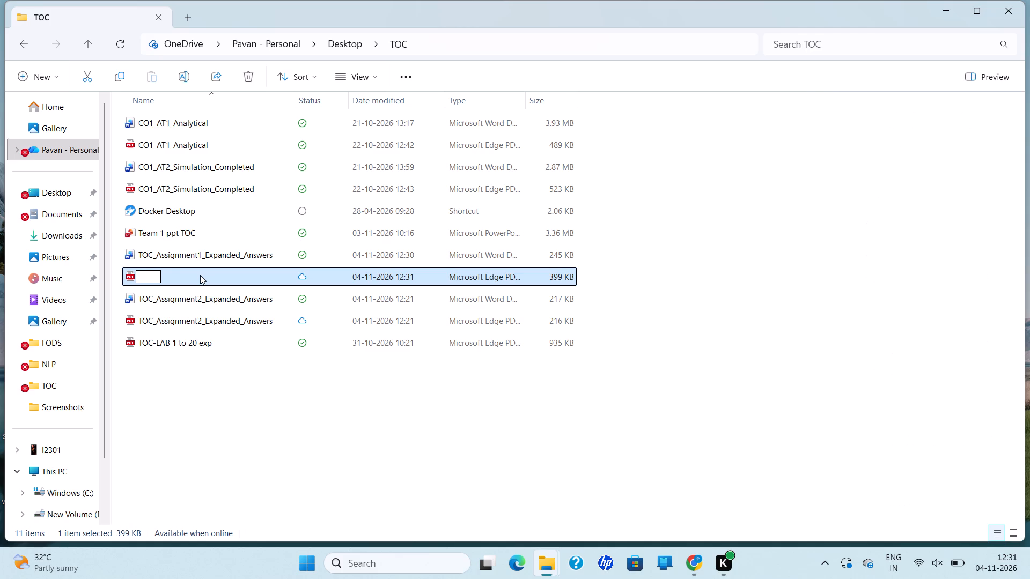
type("ass")
key("BackSpace")
key("BackSpace")
type("ASSIGNMEN")
type("T 1")
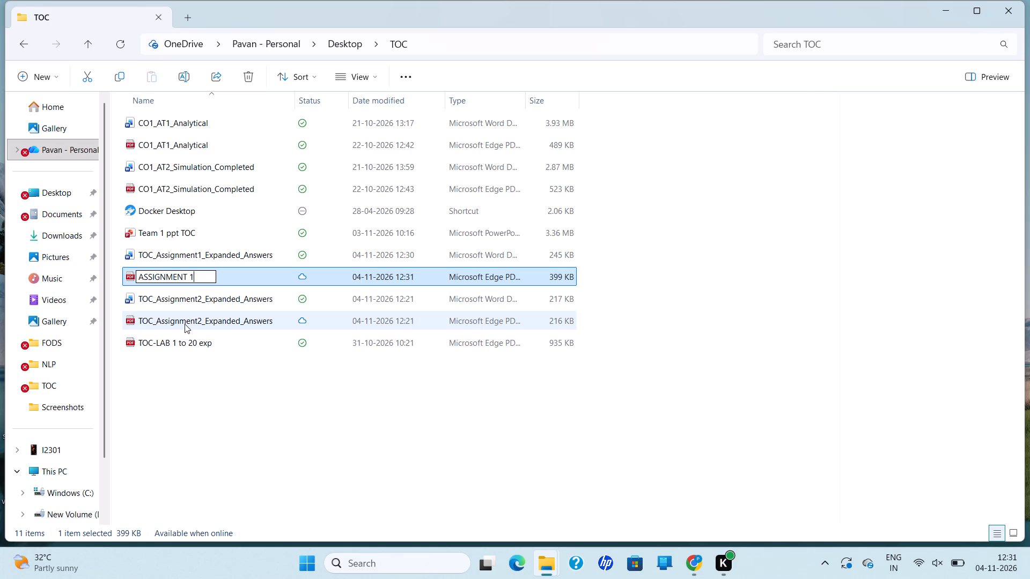
Rename the TOC_Assignment2_Expanded_Answers PDF as ASSIGNMENT 2.
left_click(183, 323)
left_click(180, 321)
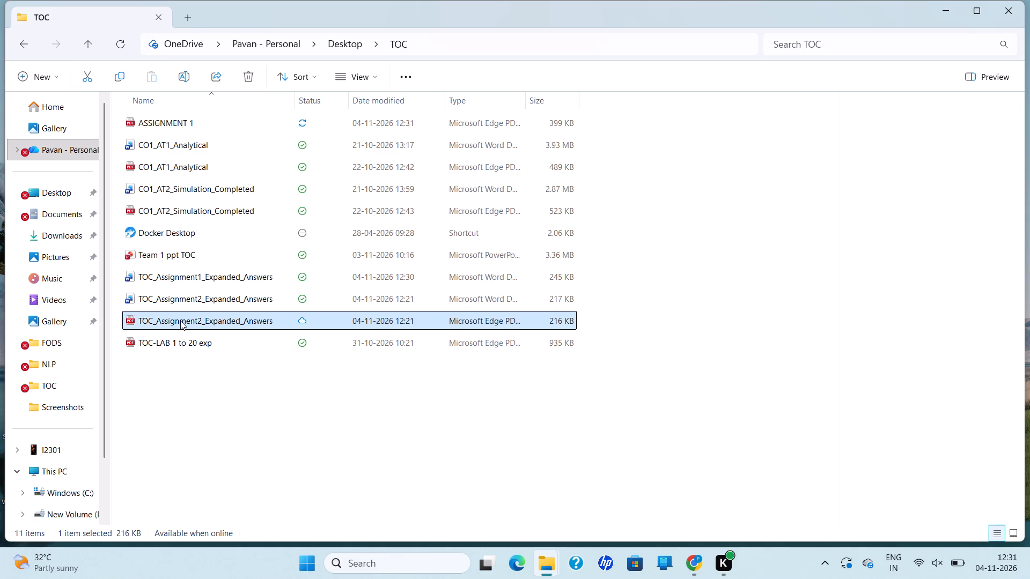
key("BackSpace")
type("ASSIGNMENT 2")
key("Return")
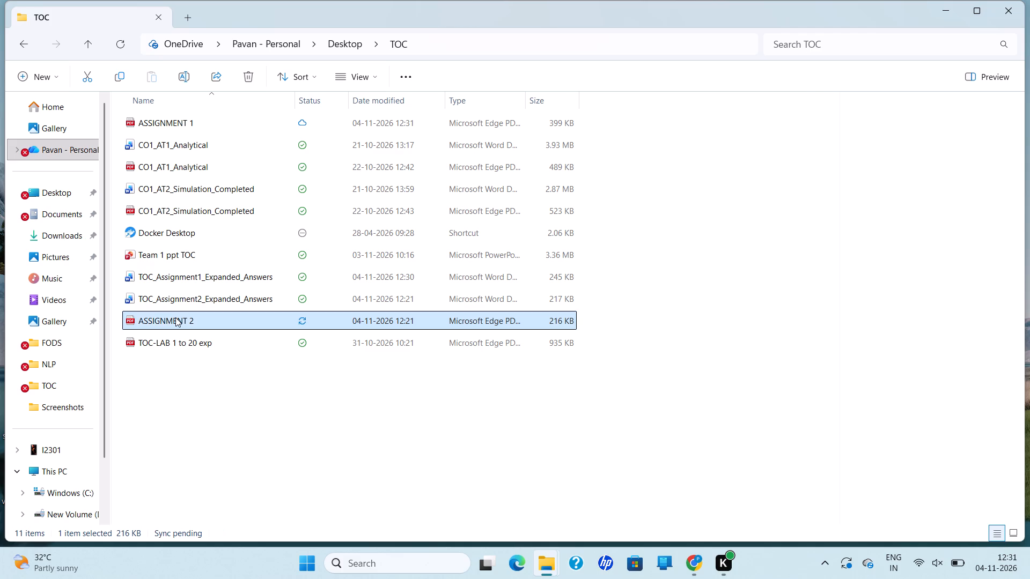
left_click(693, 564)
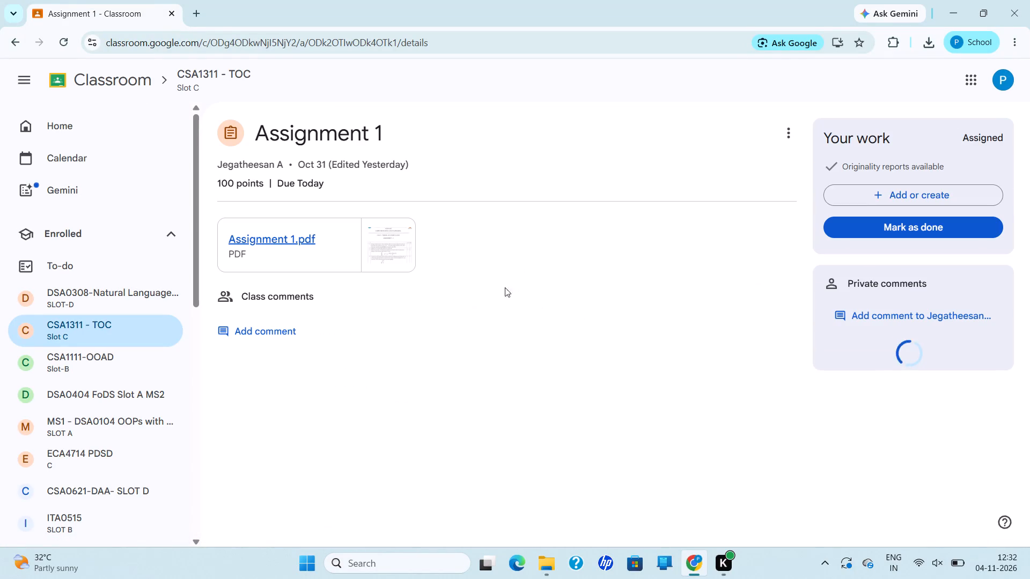
left_click(925, 195)
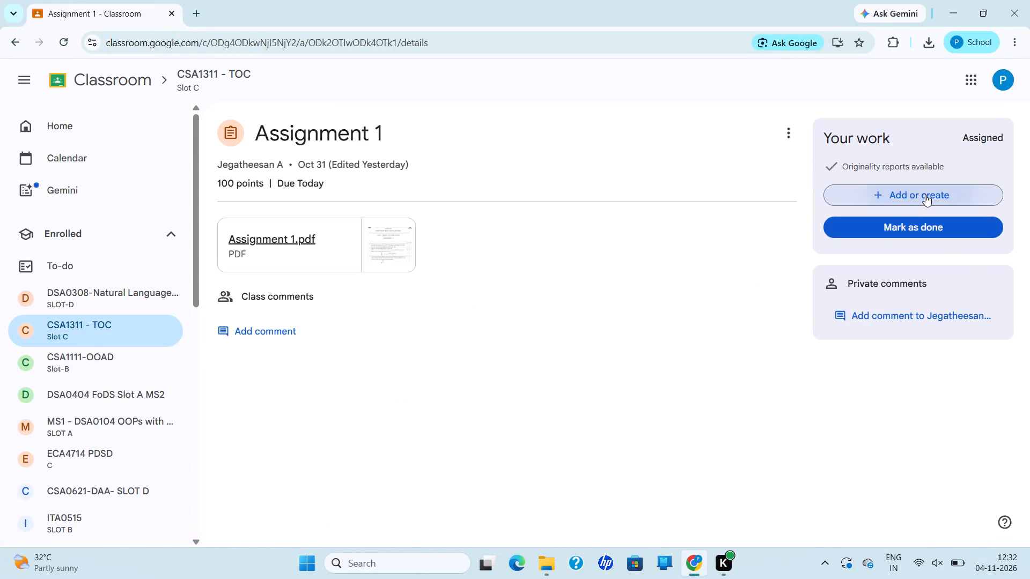
double_click(849, 295)
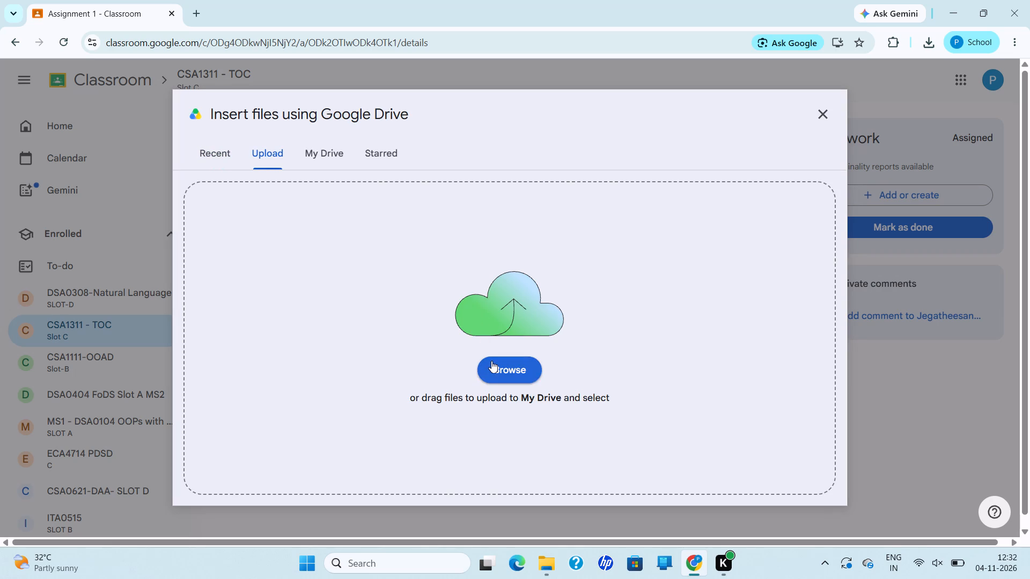
double_click(491, 361)
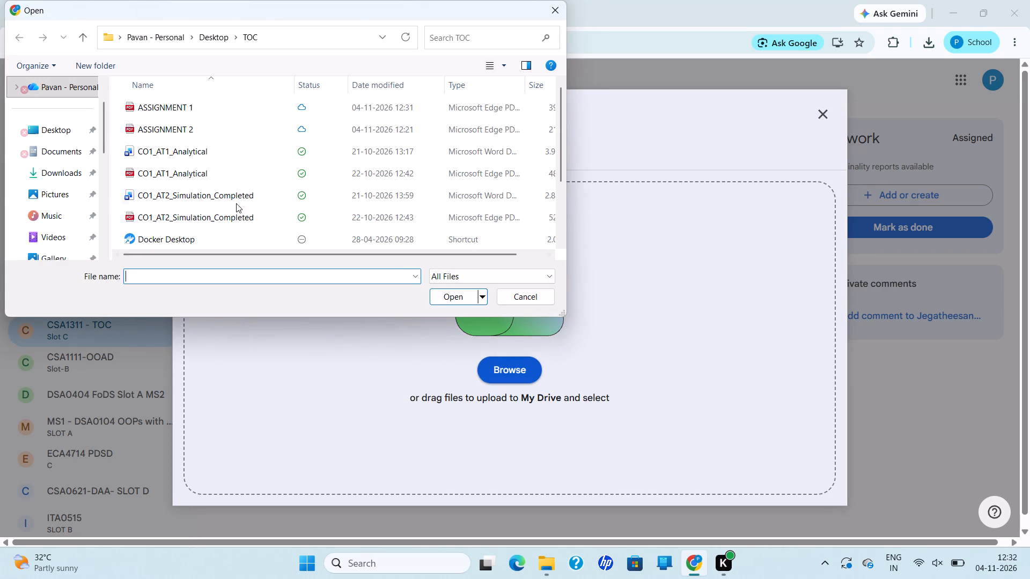
double_click(200, 106)
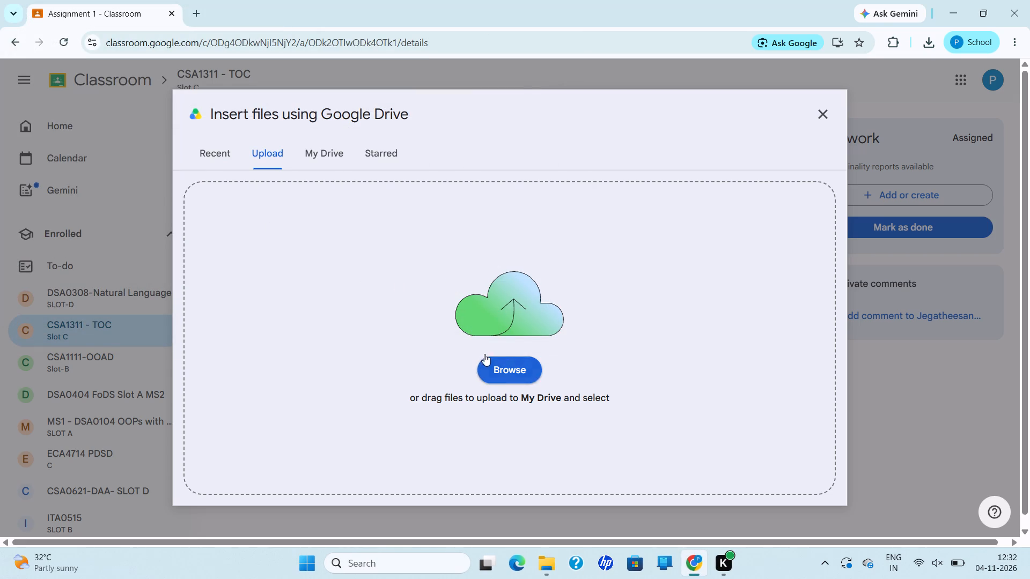
double_click(497, 369)
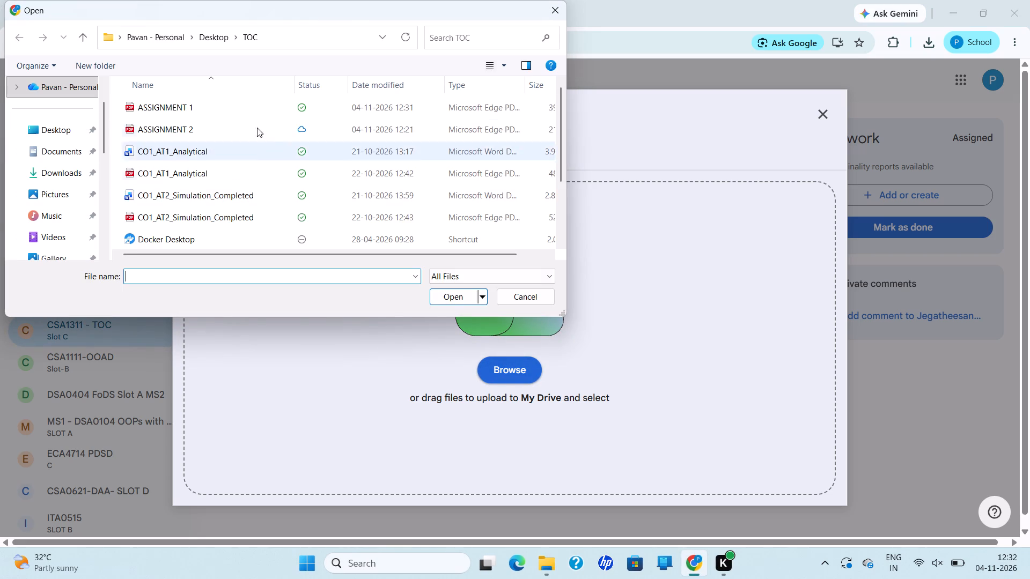
double_click(230, 113)
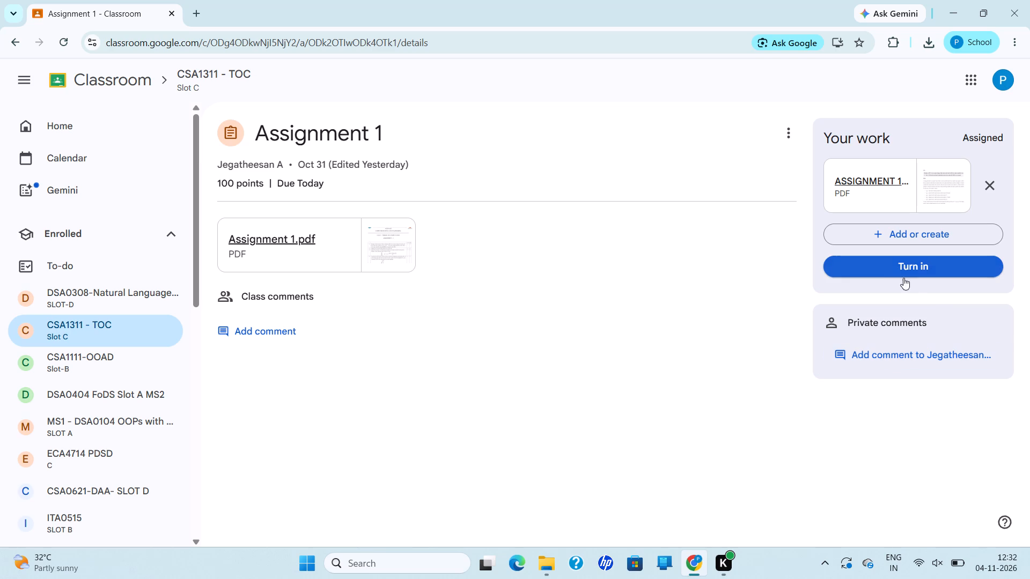
Turn in the work for Assignment 1.
left_click(895, 267)
left_click(630, 347)
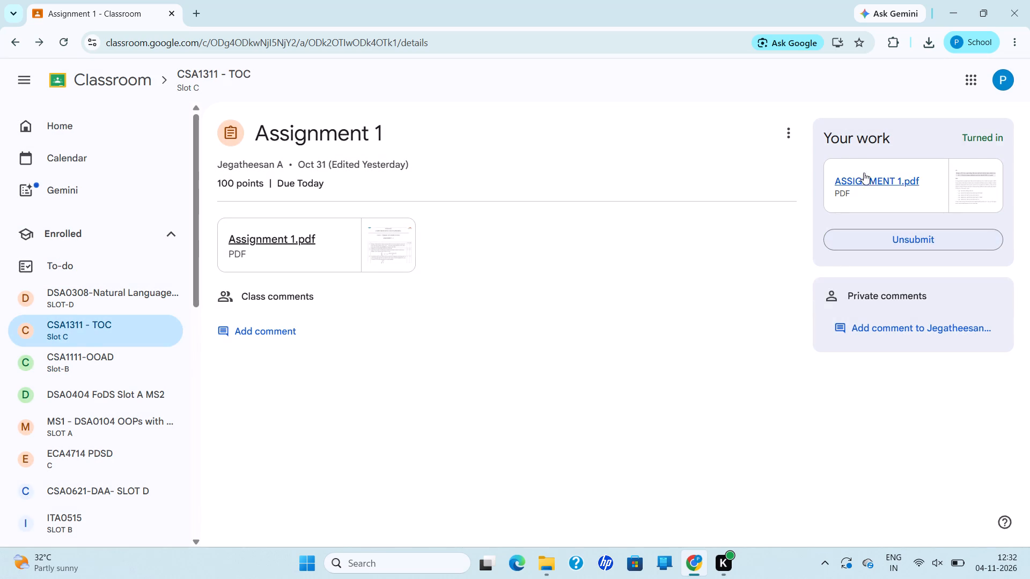
Open the submitted ASSIGNMENT 1.pdf, check its pages through to the end, and close the preview.
left_click(865, 172)
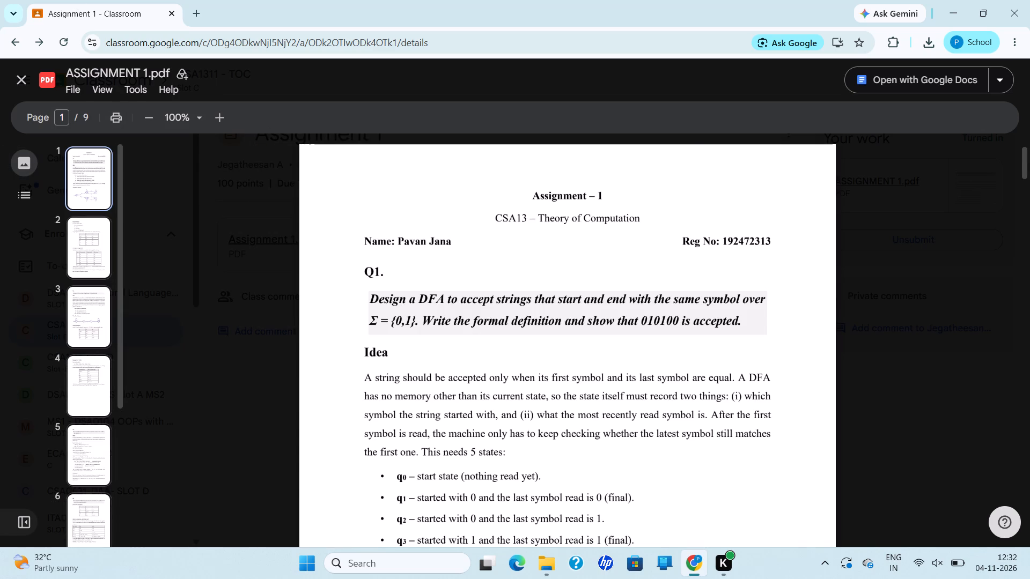
scroll(317, 170, "down", 12)
scroll(317, 170, "down", 17)
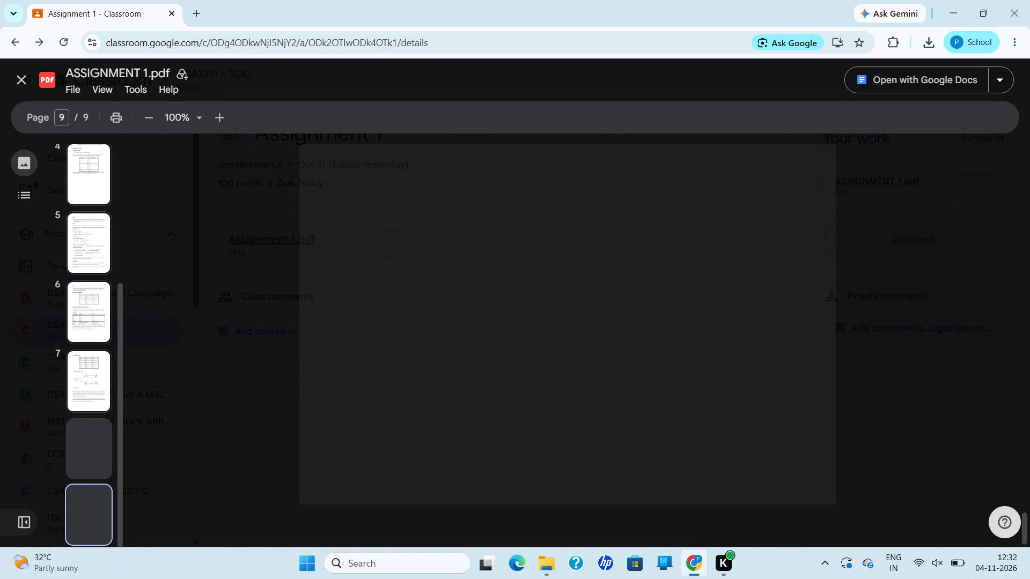
scroll(317, 170, "down", 6)
scroll(317, 170, "up", 18)
scroll(307, 366, "up", 3)
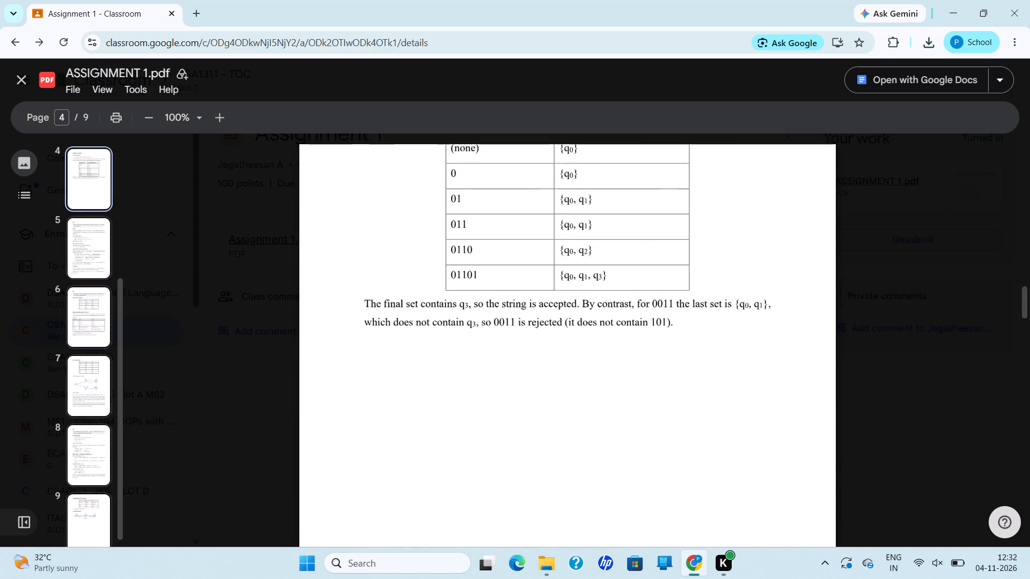
scroll(307, 366, "up", 10)
left_click(24, 81)
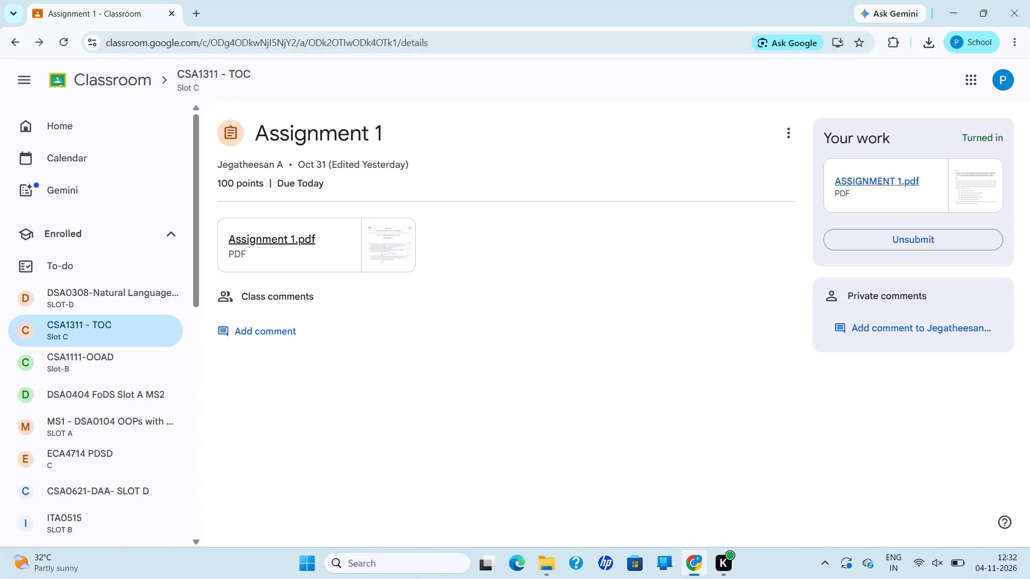
Open Assignment 2 from the CSA1311 - TOC class stream and attach the ASSIGNMENT 2 PDF from the TOC folder as your work.
left_click(227, 79)
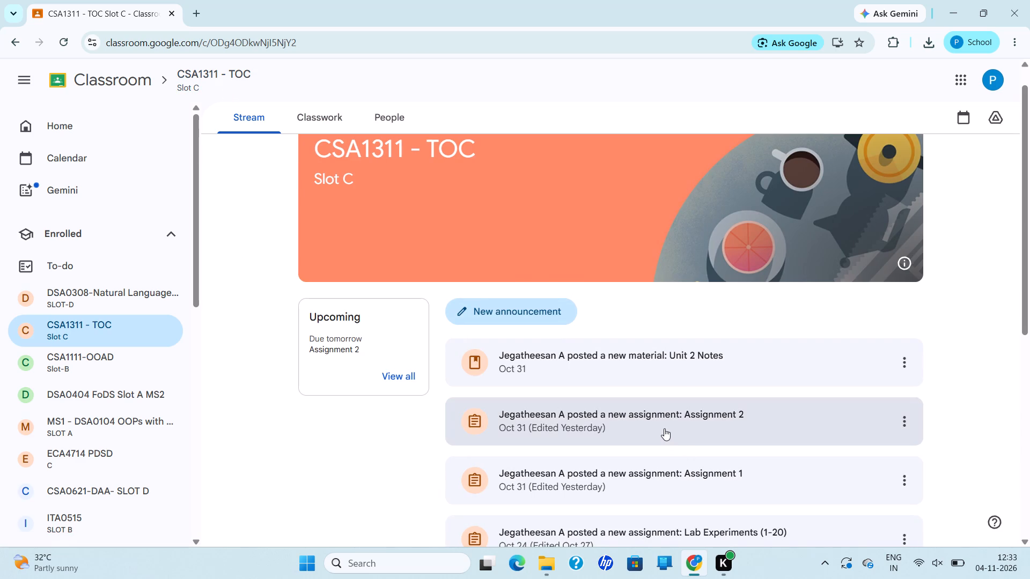
left_click(664, 428)
left_click(876, 188)
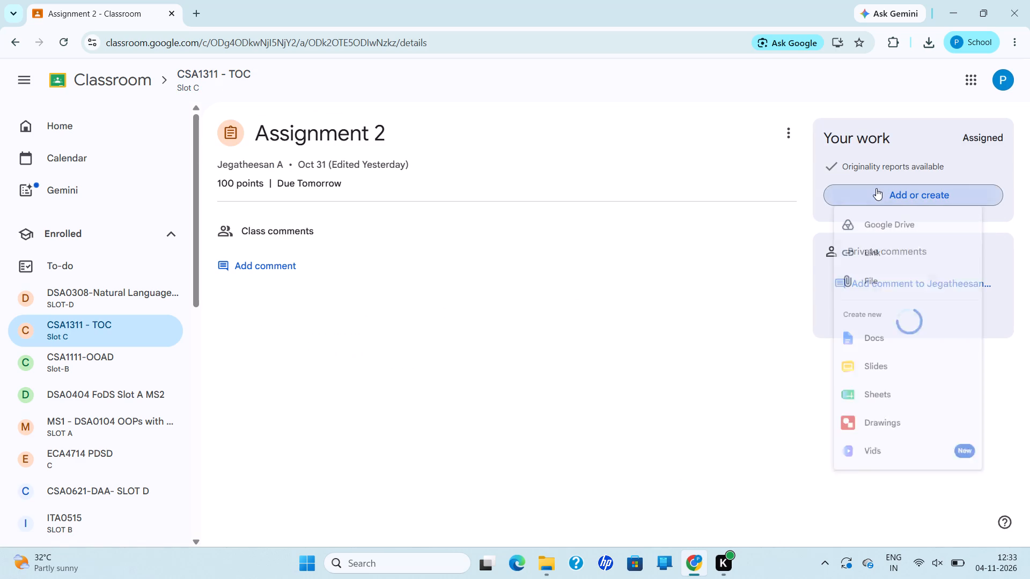
double_click(856, 283)
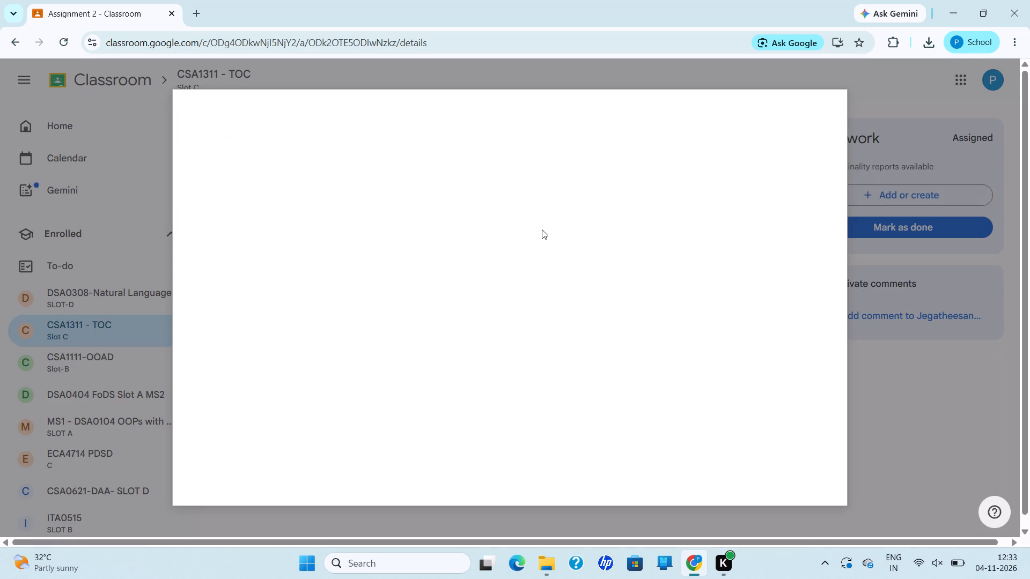
double_click(509, 360)
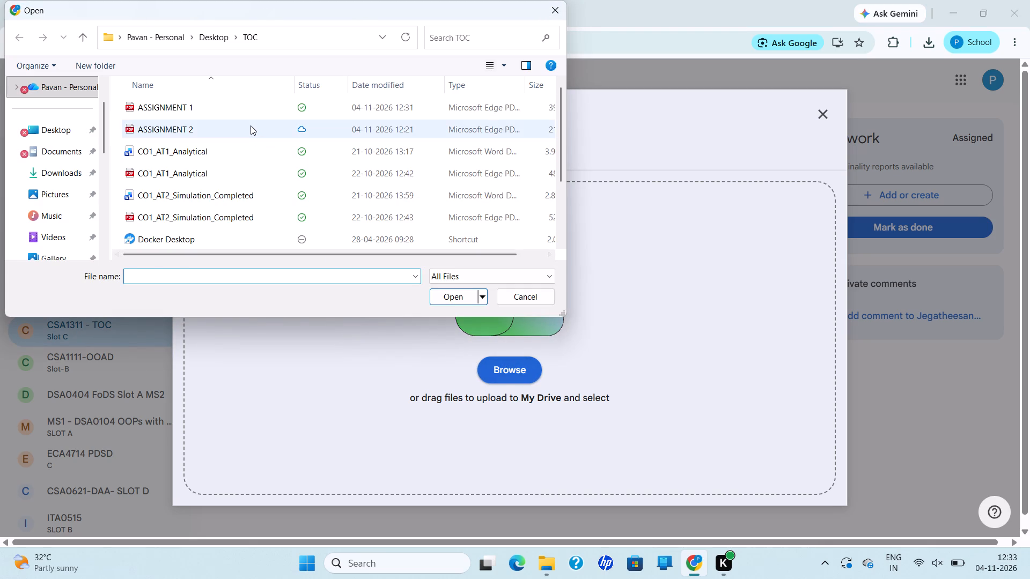
double_click(251, 125)
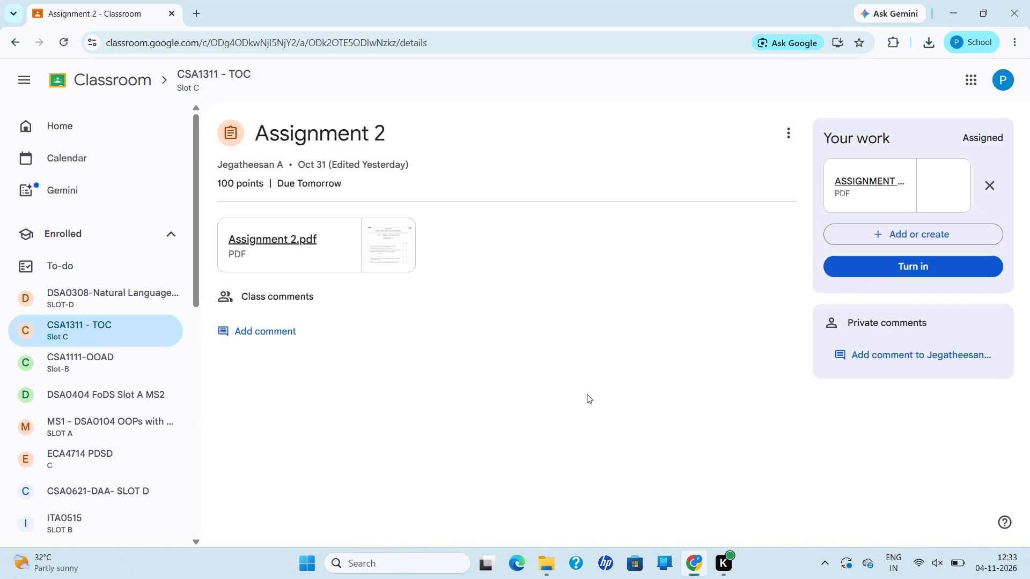
Turn in the work for Assignment 2.
left_click(899, 264)
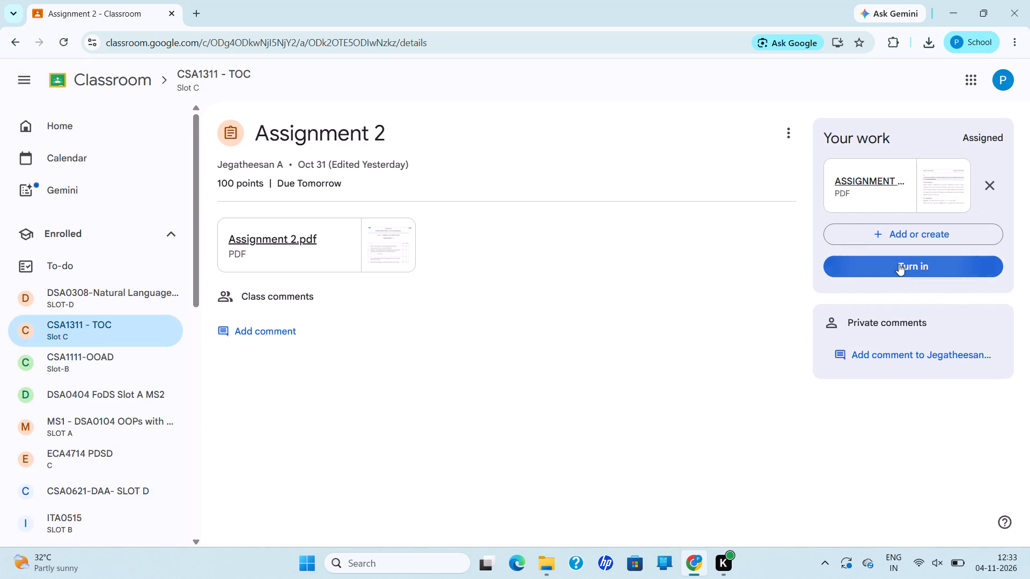
left_click(629, 359)
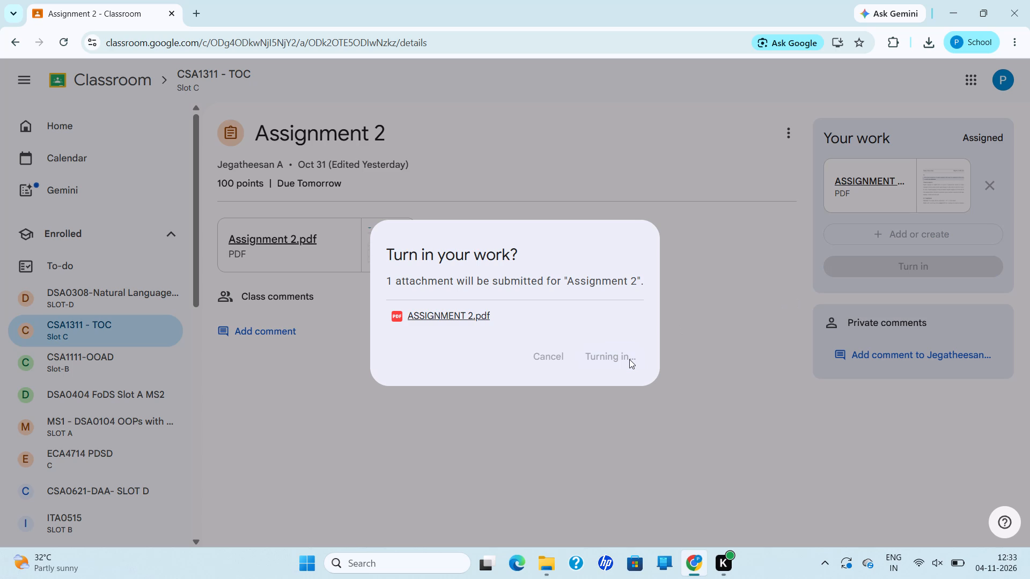